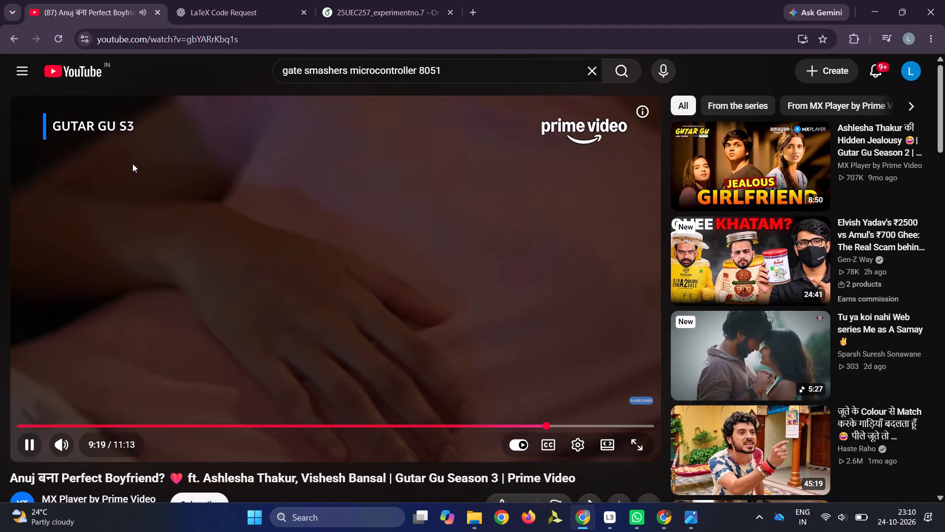
Return to the YouTube home feed and play the My Mix playlist.
{"action": "left_click", "coordinate": [12, 48]}
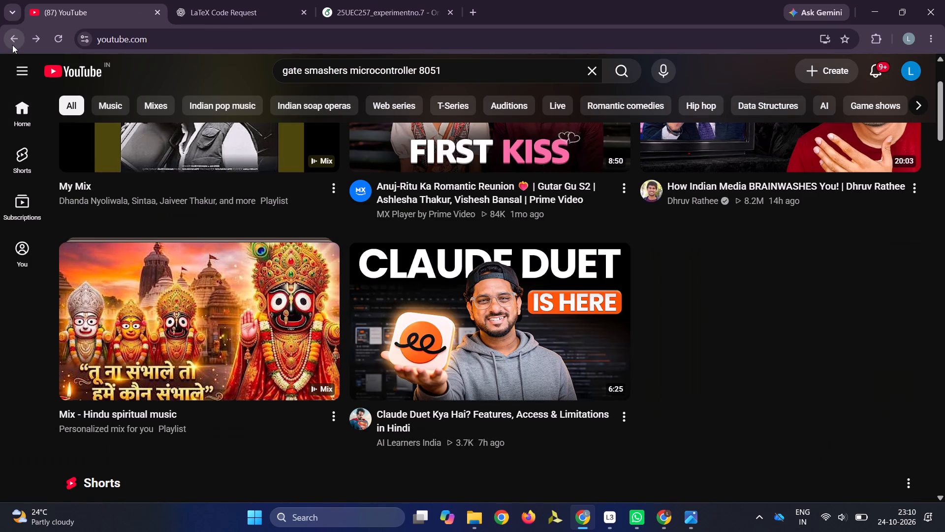
{"action": "scroll", "coordinate": [606, 330], "scroll_direction": "up", "scroll_amount": 3}
{"action": "left_click", "coordinate": [165, 180]}
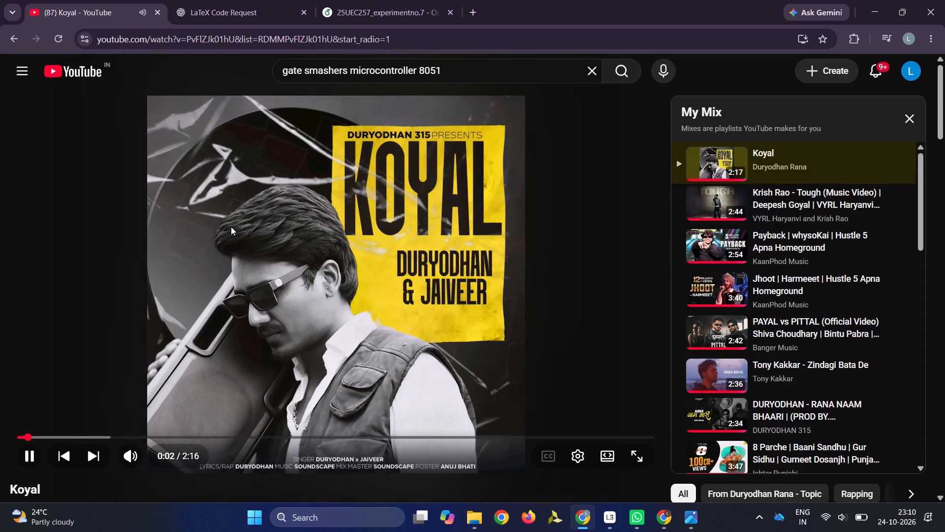
{"action": "left_click", "coordinate": [456, 467]}
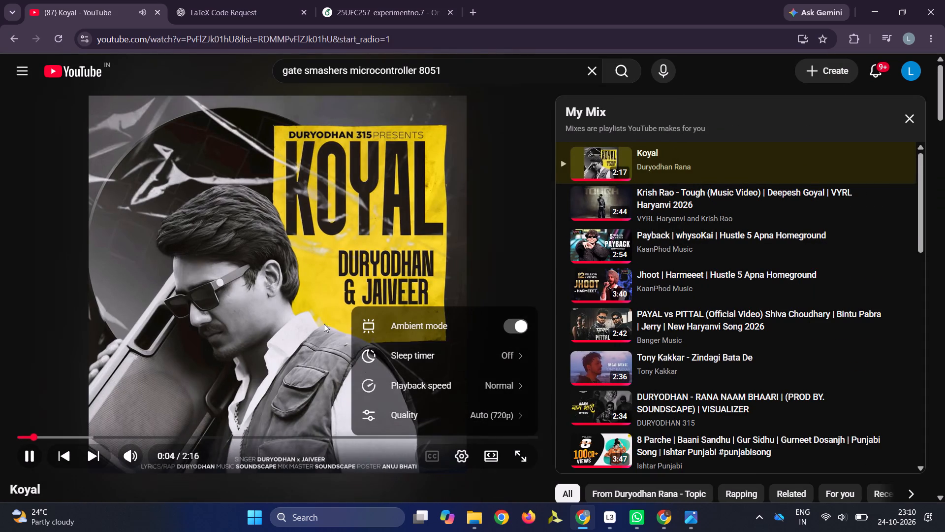
{"action": "left_click", "coordinate": [257, 280]}
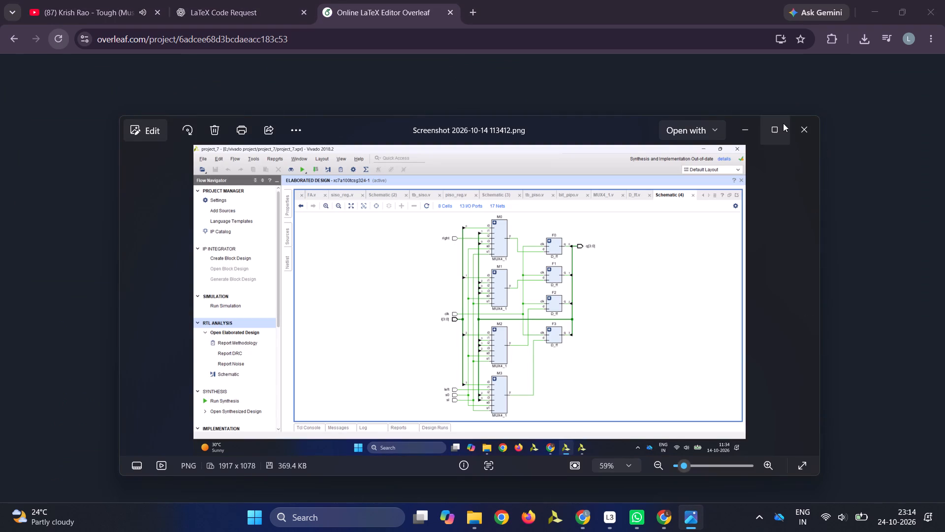
{"action": "left_click", "coordinate": [795, 132]}
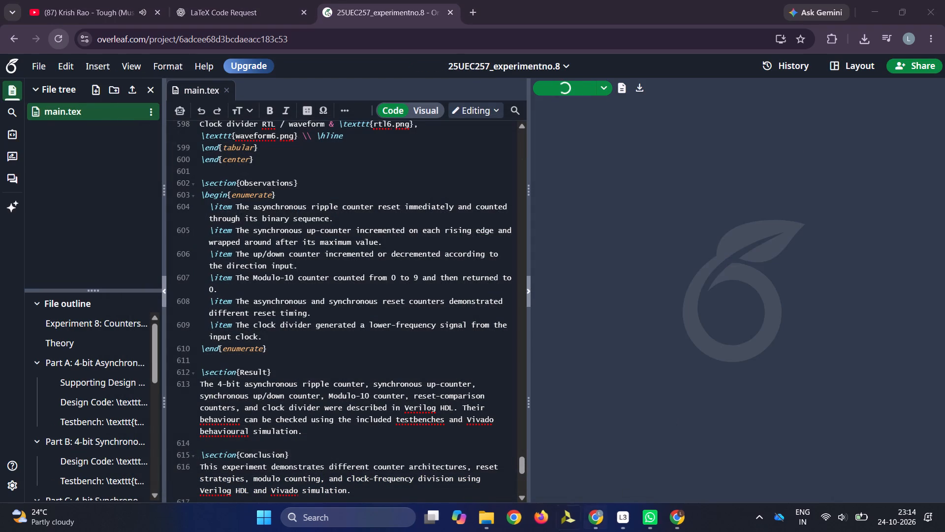
{"action": "left_click", "coordinate": [480, 513]}
{"action": "left_click", "coordinate": [24, 36]}
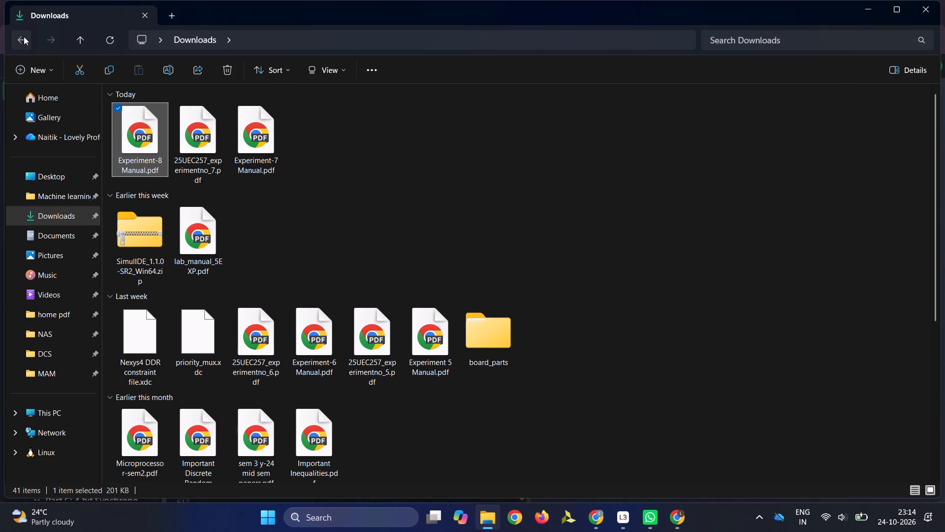
{"action": "scroll", "coordinate": [362, 327], "scroll_direction": "down", "scroll_amount": 20}
{"action": "scroll", "coordinate": [362, 327], "scroll_direction": "down", "scroll_amount": 4}
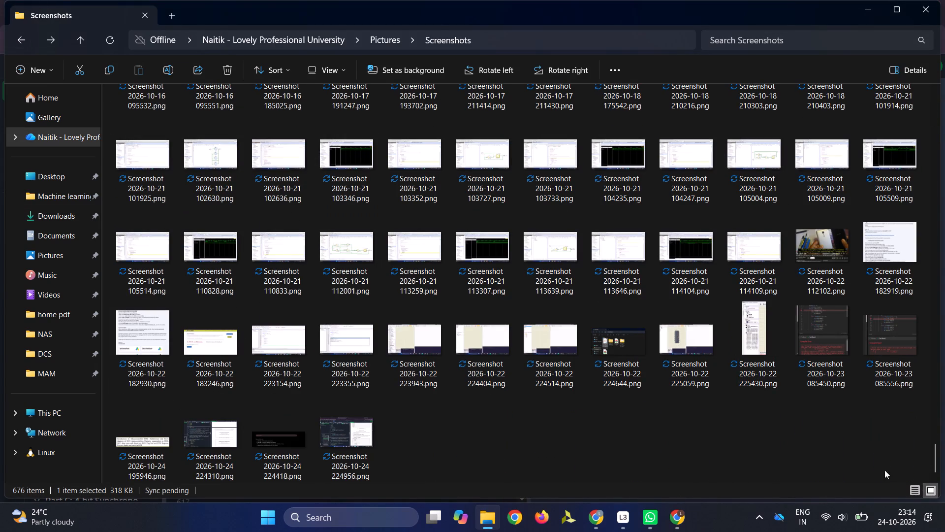
{"action": "scroll", "coordinate": [663, 398], "scroll_direction": "up", "scroll_amount": 2}
{"action": "scroll", "coordinate": [661, 397], "scroll_direction": "down", "scroll_amount": 1}
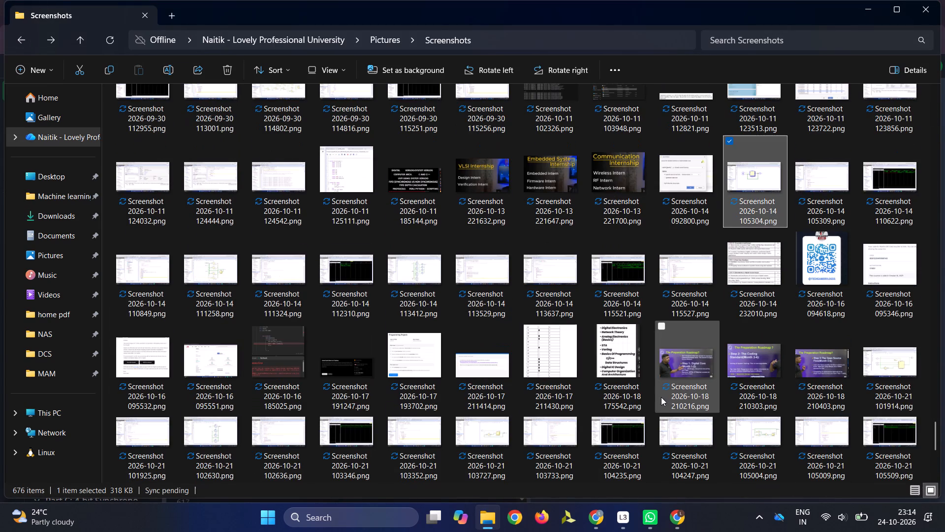
{"action": "scroll", "coordinate": [661, 397], "scroll_direction": "down", "scroll_amount": 3}
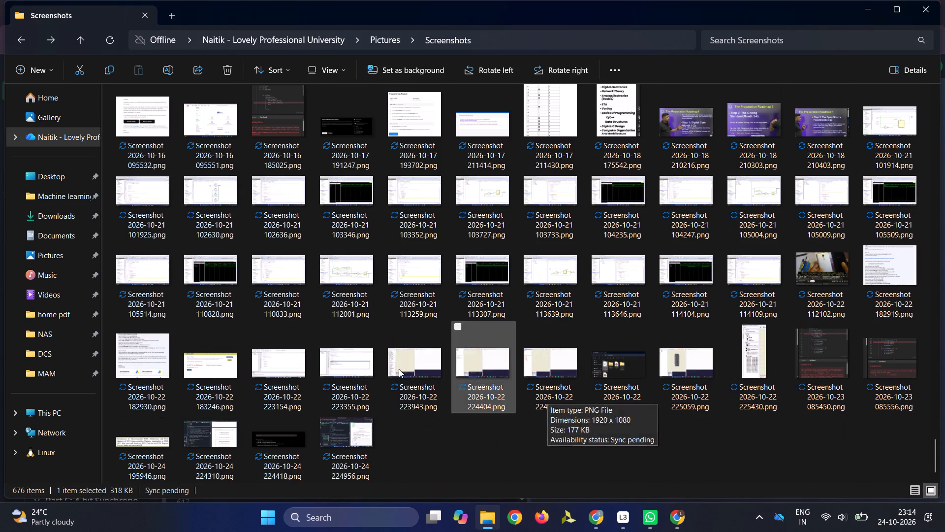
{"action": "double_click", "coordinate": [891, 128]}
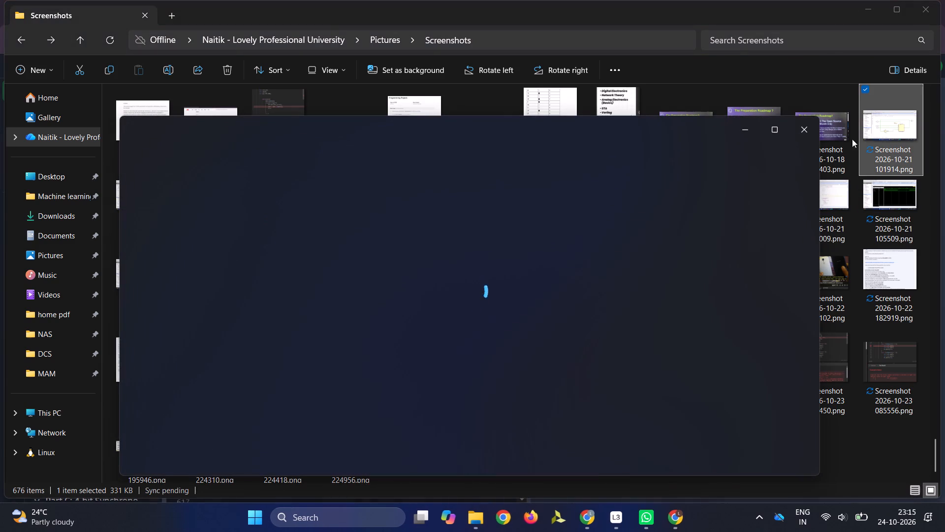
{"action": "left_click", "coordinate": [513, 332]}
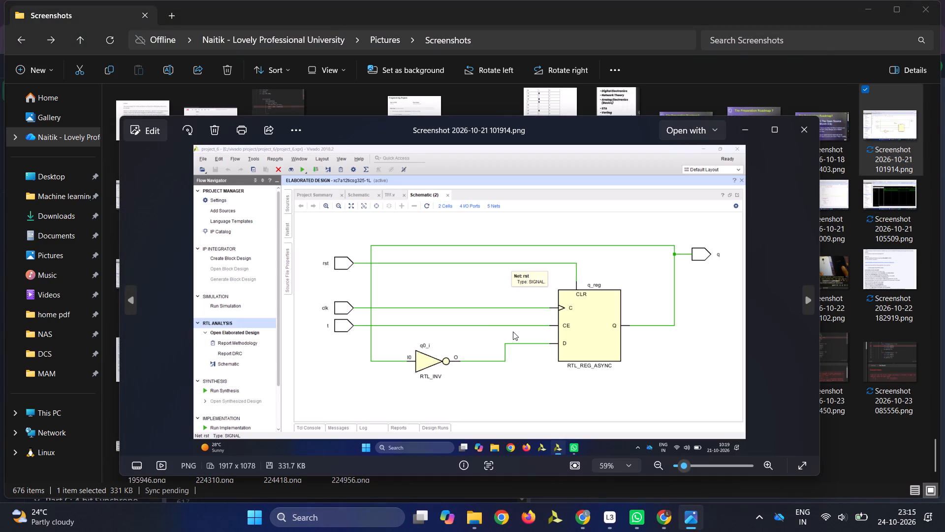
{"action": "key", "text": "ctrl+c"}
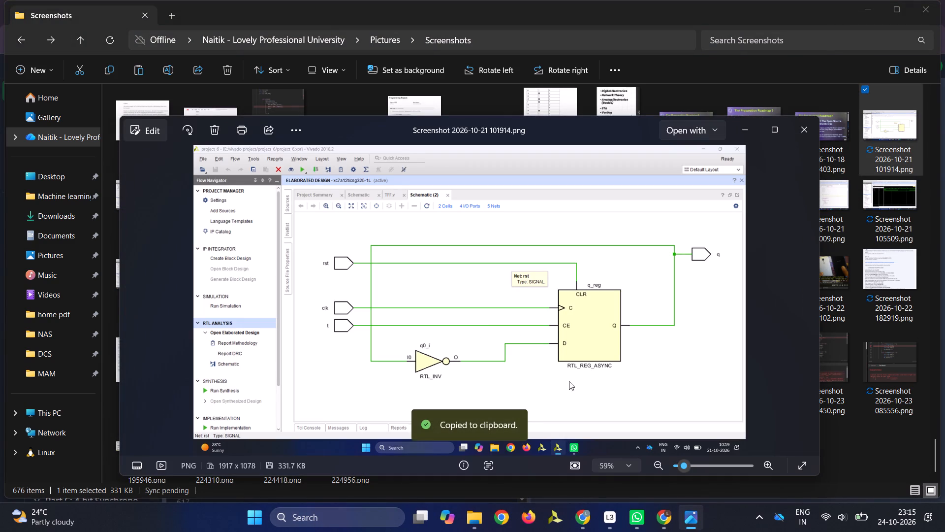
Upload the copied schematic screenshot to the Experiment 8 Overleaf project's files.
{"action": "left_click", "coordinate": [587, 528]}
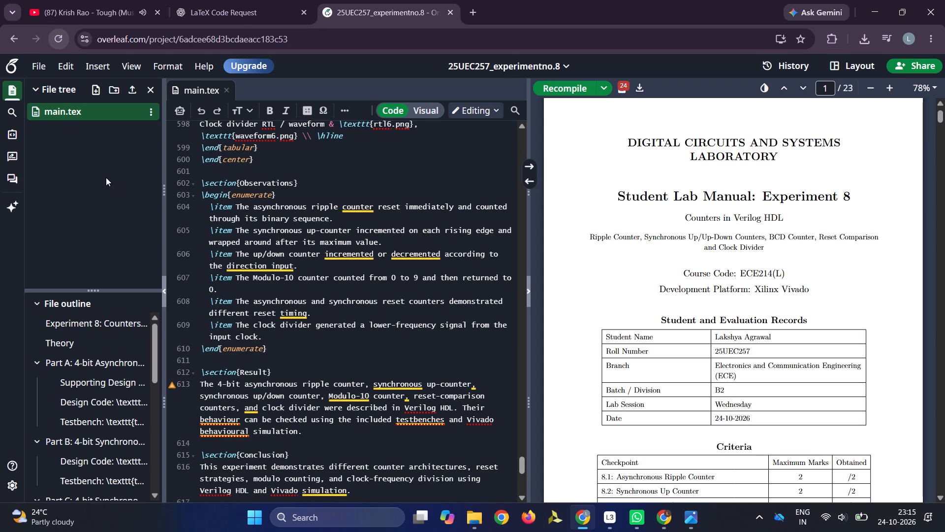
{"action": "left_click", "coordinate": [106, 177]}
{"action": "key", "text": "ctrl+v"}
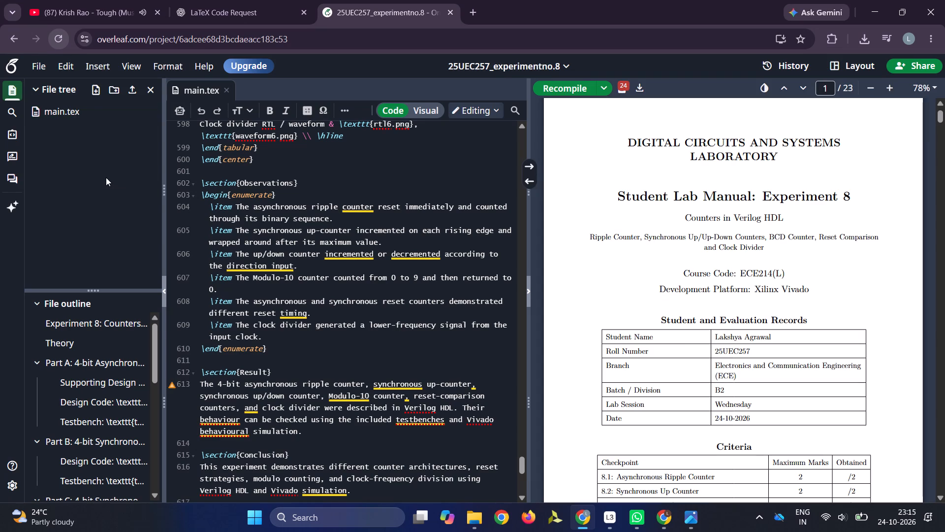
{"action": "left_click", "coordinate": [128, 88]}
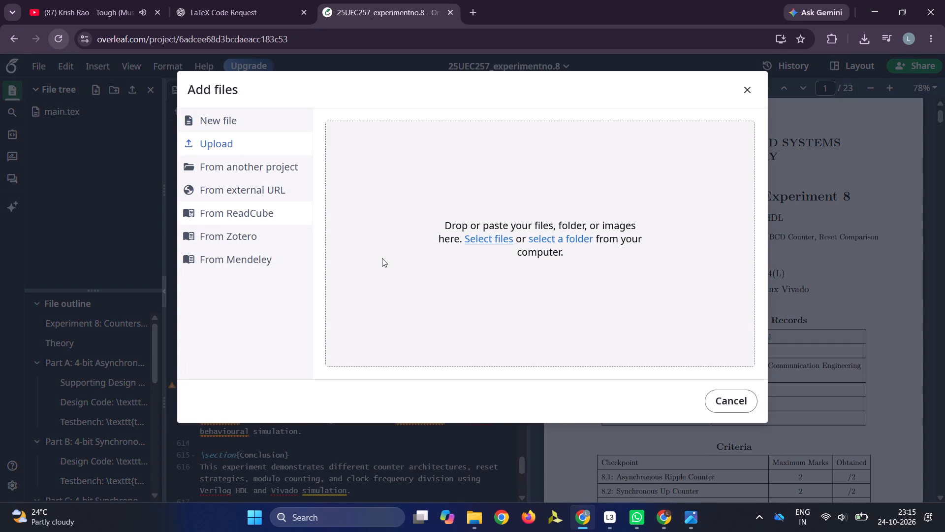
{"action": "key", "text": "ctrl+v"}
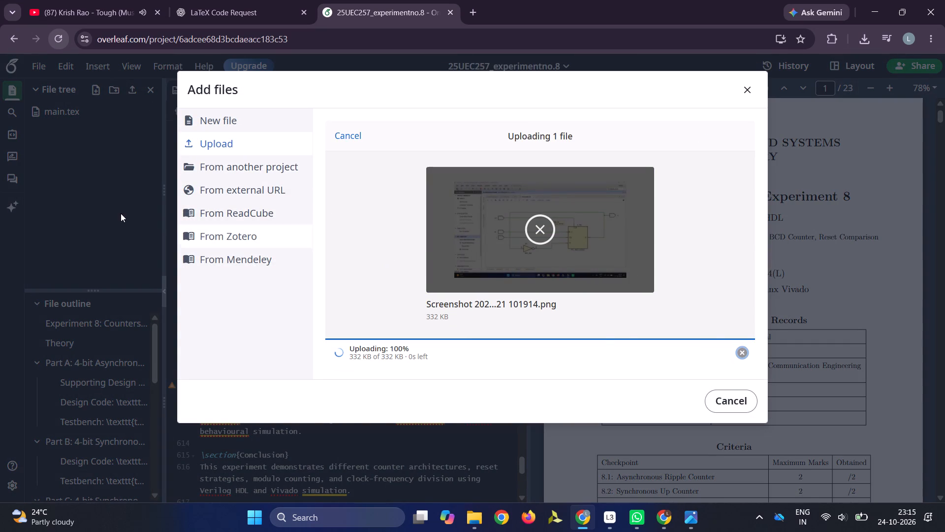
Rename the uploaded schematic screenshot as rtl1.png.
{"action": "right_click", "coordinate": [97, 136]}
{"action": "left_click", "coordinate": [115, 155]}
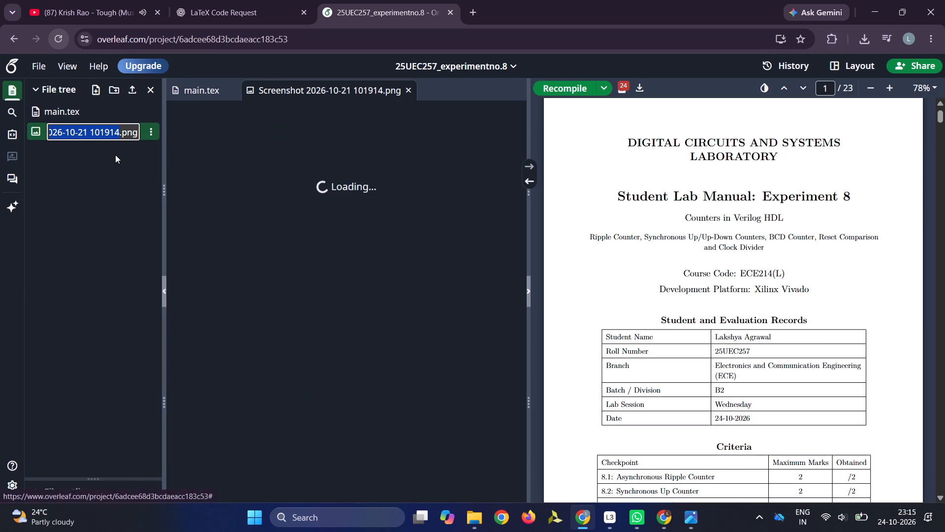
{"action": "type", "text": "rtl1"}
{"action": "key", "text": "Return"}
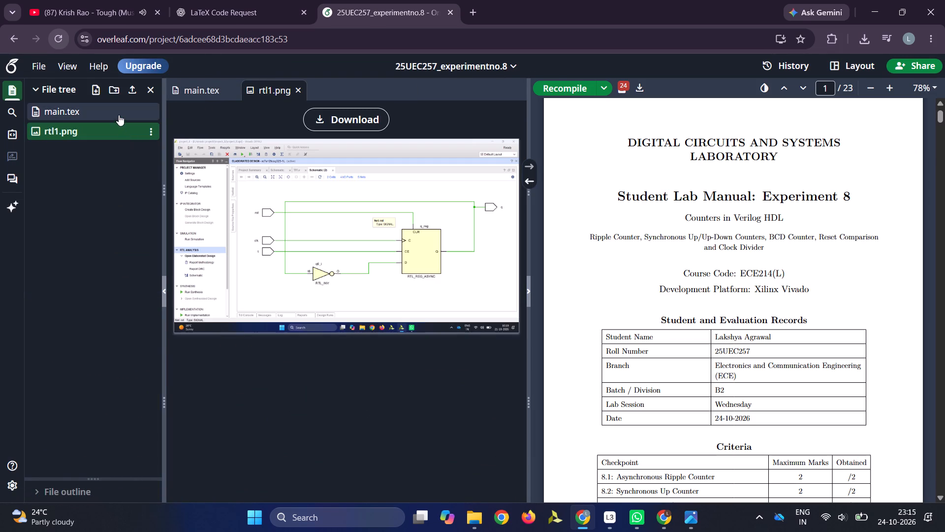
Set the date in the front-page Student and Evaluation Records table of main.tex to 21-10-2026.
{"action": "left_click", "coordinate": [118, 113]}
{"action": "scroll", "coordinate": [311, 336], "scroll_direction": "up", "scroll_amount": 20}
{"action": "scroll", "coordinate": [311, 336], "scroll_direction": "up", "scroll_amount": 1}
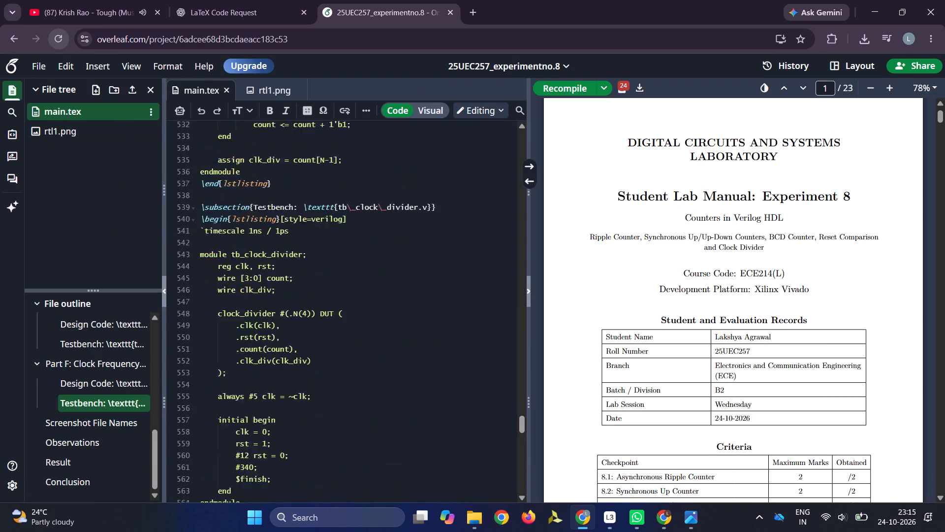
{"action": "scroll", "coordinate": [306, 301], "scroll_direction": "up", "scroll_amount": 20}
{"action": "scroll", "coordinate": [306, 301], "scroll_direction": "up", "scroll_amount": 7}
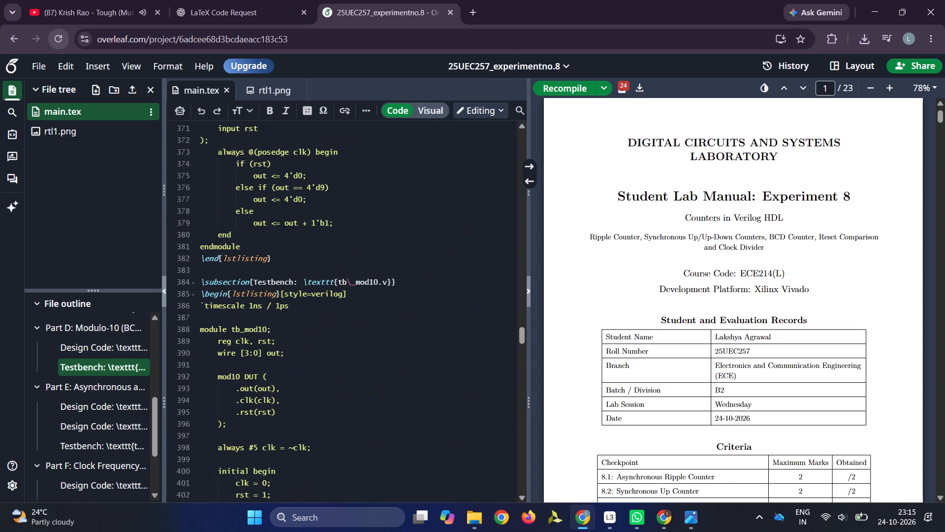
{"action": "left_click_drag", "start_coordinate": [520, 336], "coordinate": [506, 100]}
{"action": "scroll", "coordinate": [752, 332], "scroll_direction": "up", "scroll_amount": 4}
{"action": "scroll", "coordinate": [752, 332], "scroll_direction": "down", "scroll_amount": 1}
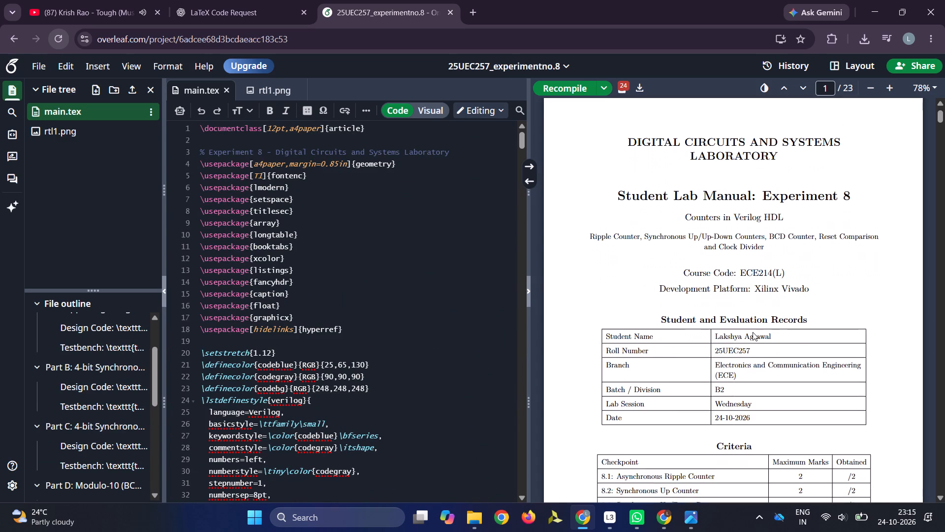
{"action": "scroll", "coordinate": [753, 332], "scroll_direction": "down", "scroll_amount": 1}
{"action": "scroll", "coordinate": [282, 397], "scroll_direction": "down", "scroll_amount": 6}
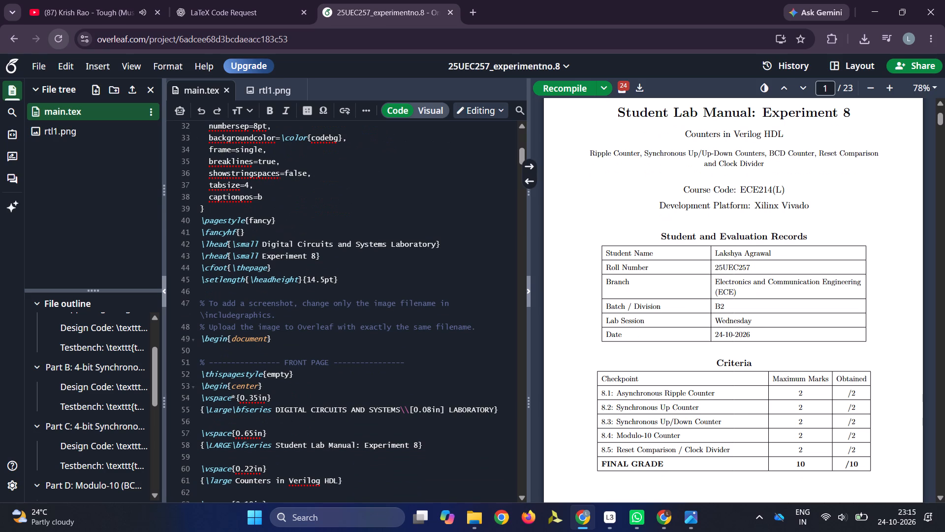
{"action": "scroll", "coordinate": [283, 394], "scroll_direction": "down", "scroll_amount": 5}
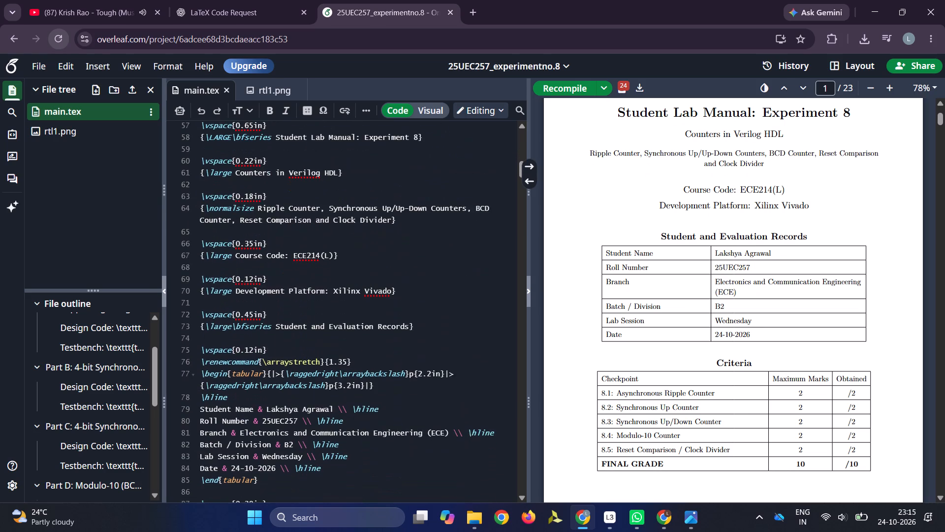
{"action": "scroll", "coordinate": [283, 394], "scroll_direction": "down", "scroll_amount": 3}
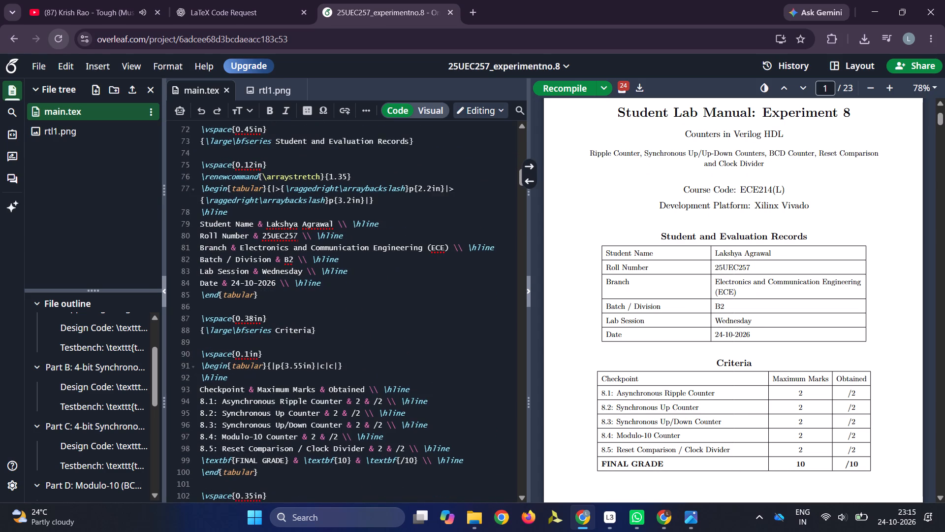
{"action": "left_click", "coordinate": [238, 282]}
{"action": "key", "text": "BackSpace"}
{"action": "key", "text": "1"}
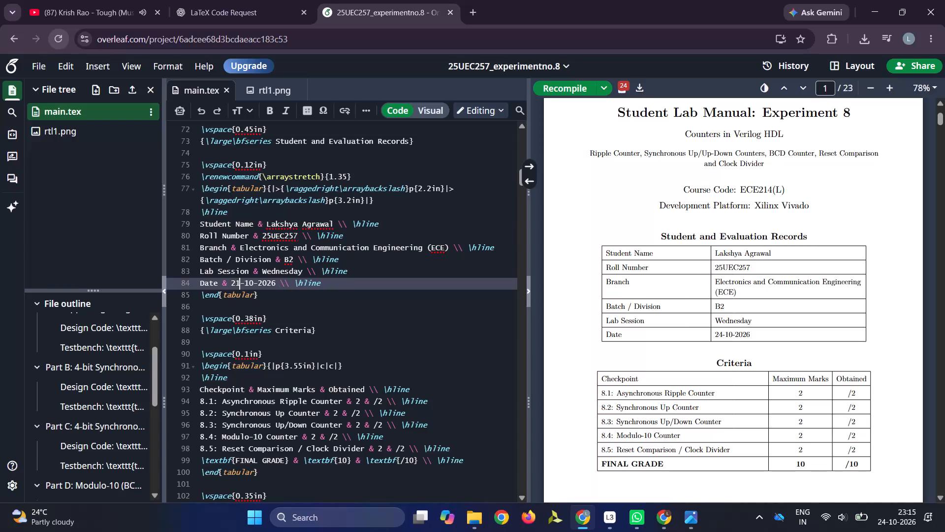
Look through the compiled PDF and the matching source from the front page to the Experiment 8 aim and theory.
{"action": "scroll", "coordinate": [614, 369], "scroll_direction": "down", "scroll_amount": 2}
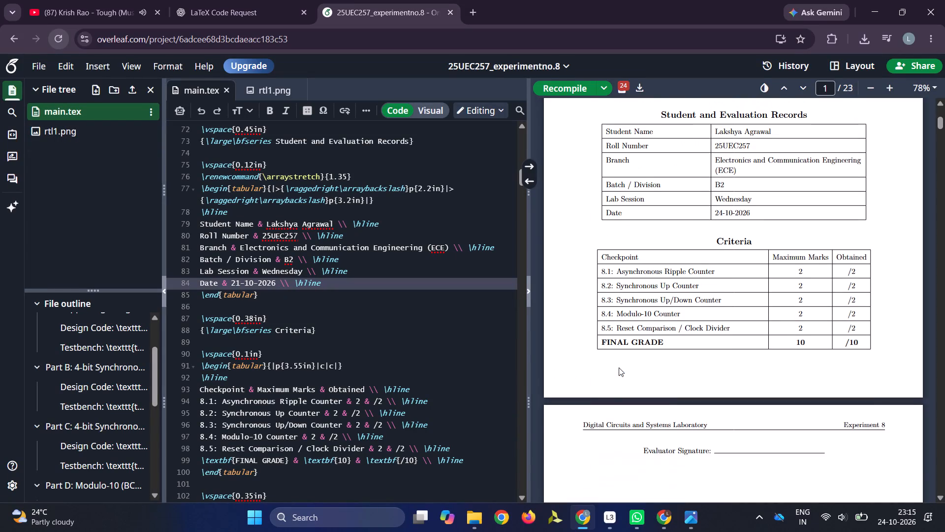
{"action": "scroll", "coordinate": [625, 366], "scroll_direction": "down", "scroll_amount": 8}
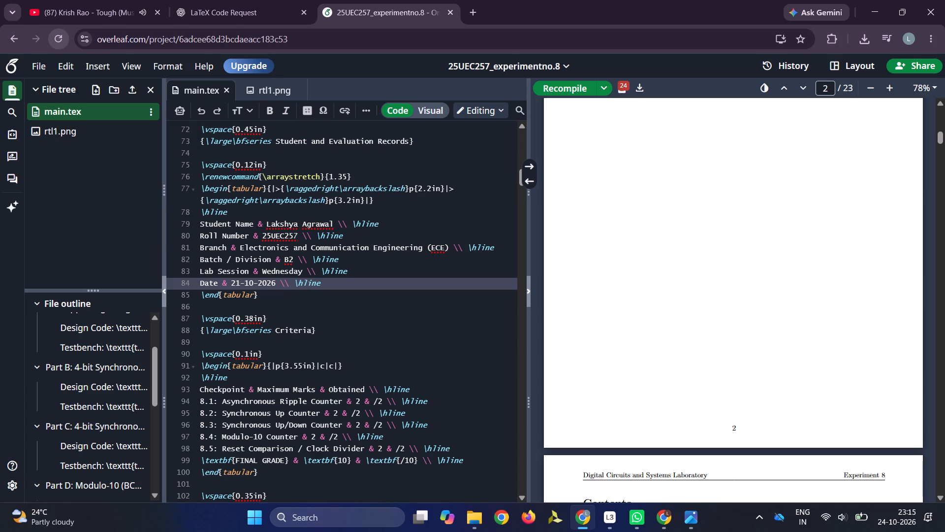
{"action": "scroll", "coordinate": [378, 366], "scroll_direction": "down", "scroll_amount": 2}
{"action": "scroll", "coordinate": [652, 357], "scroll_direction": "down", "scroll_amount": 8}
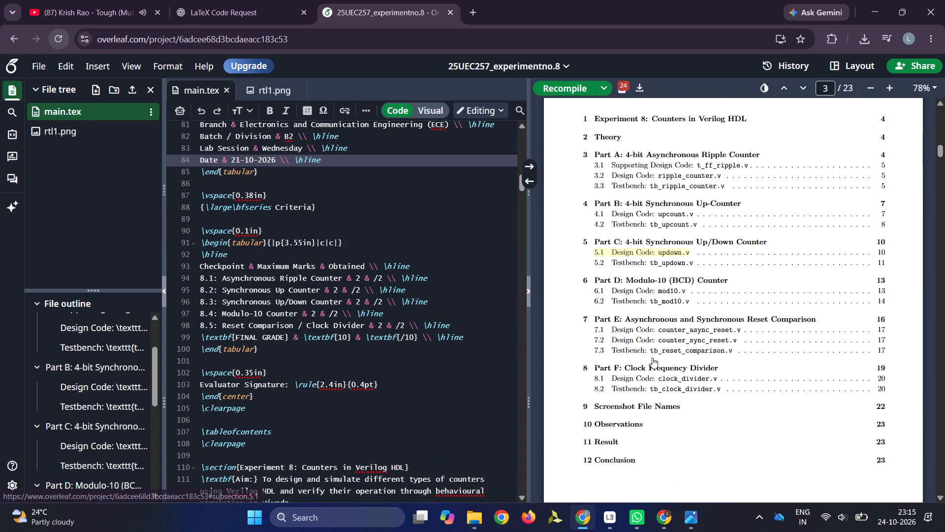
{"action": "scroll", "coordinate": [258, 358], "scroll_direction": "down", "scroll_amount": 4}
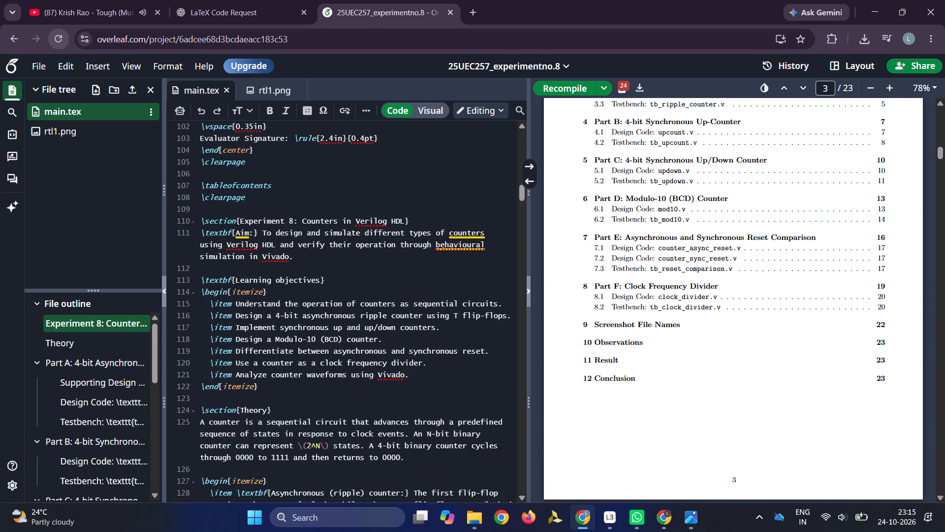
{"action": "scroll", "coordinate": [281, 356], "scroll_direction": "down", "scroll_amount": 3}
{"action": "scroll", "coordinate": [630, 346], "scroll_direction": "down", "scroll_amount": 4}
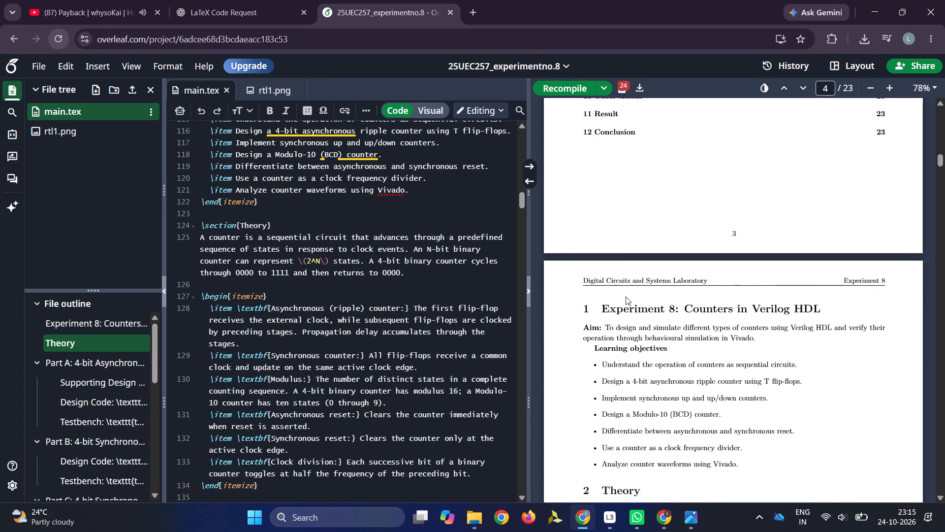
{"action": "left_click", "coordinate": [63, 0]}
{"action": "left_click", "coordinate": [205, 168]}
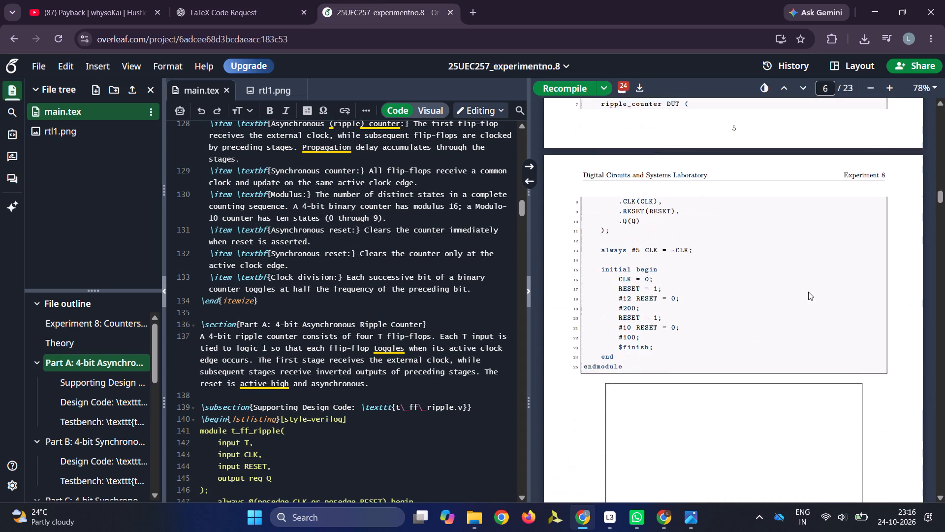
{"action": "scroll", "coordinate": [808, 292], "scroll_direction": "up", "scroll_amount": 10}
{"action": "scroll", "coordinate": [808, 292], "scroll_direction": "down", "scroll_amount": 5}
{"action": "scroll", "coordinate": [808, 292], "scroll_direction": "up", "scroll_amount": 3}
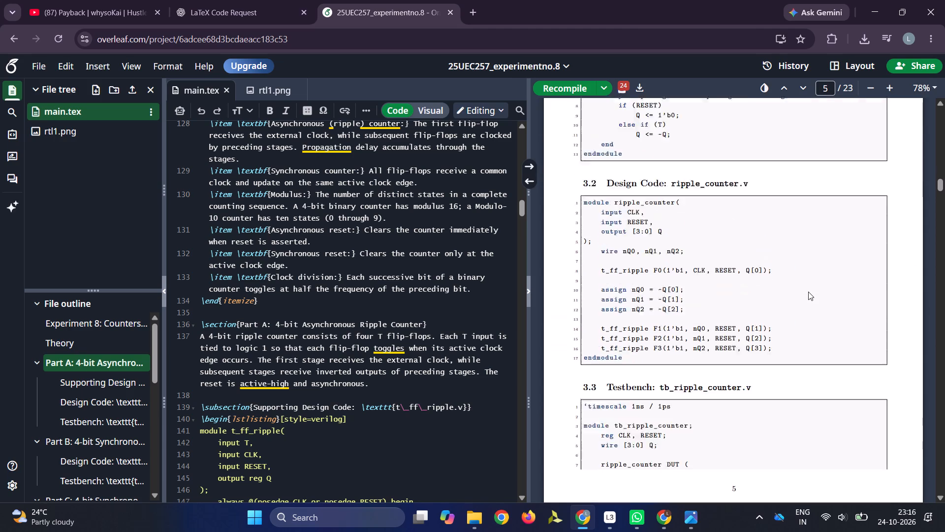
{"action": "scroll", "coordinate": [808, 292], "scroll_direction": "up", "scroll_amount": 2}
{"action": "scroll", "coordinate": [808, 292], "scroll_direction": "down", "scroll_amount": 17}
{"action": "scroll", "coordinate": [808, 292], "scroll_direction": "down", "scroll_amount": 6}
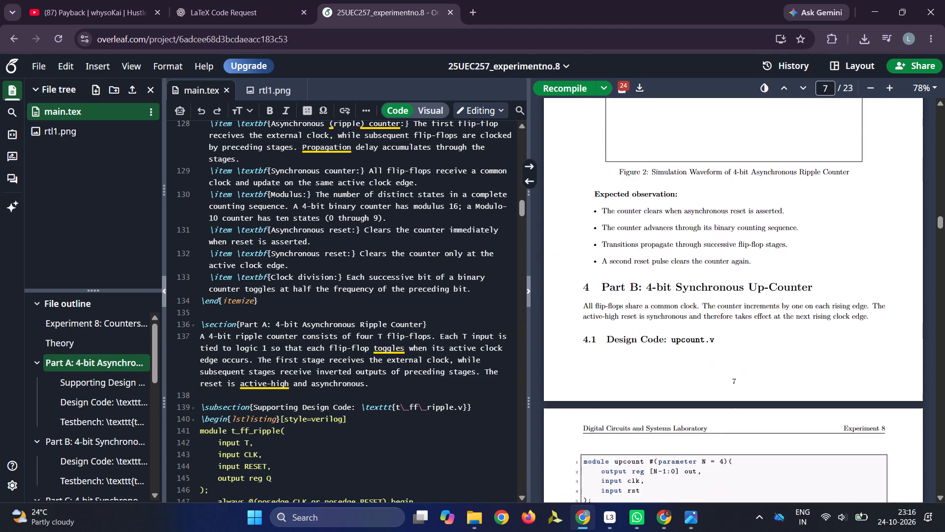
{"action": "scroll", "coordinate": [808, 292], "scroll_direction": "down", "scroll_amount": 5}
{"action": "scroll", "coordinate": [808, 292], "scroll_direction": "up", "scroll_amount": 8}
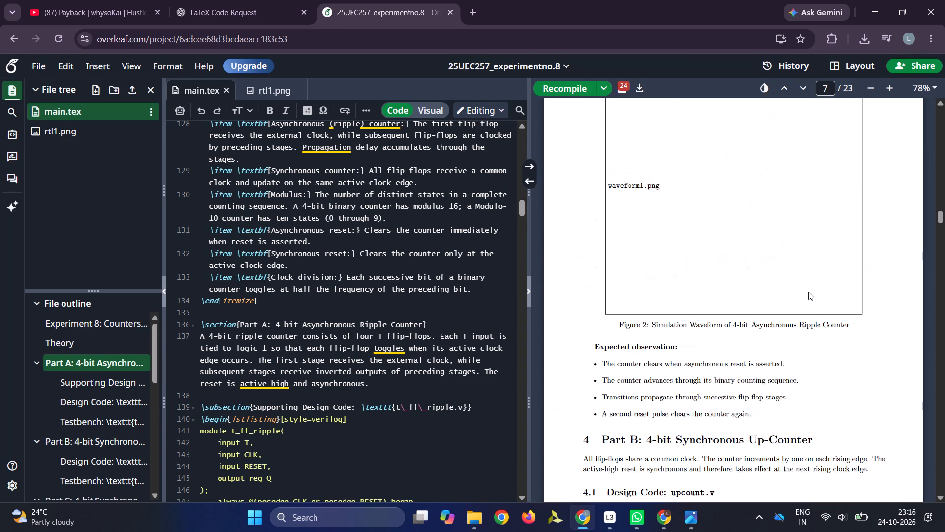
{"action": "scroll", "coordinate": [808, 292], "scroll_direction": "up", "scroll_amount": 10}
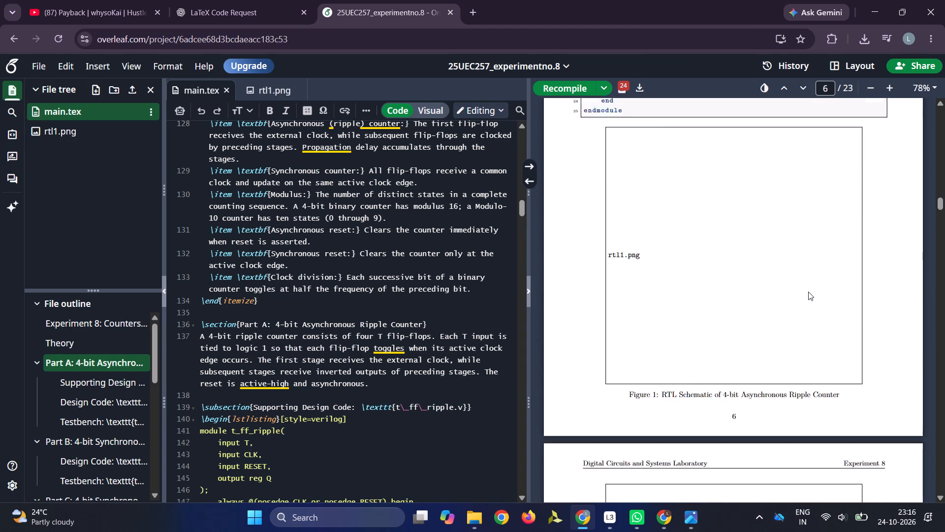
{"action": "scroll", "coordinate": [808, 292], "scroll_direction": "up", "scroll_amount": 5}
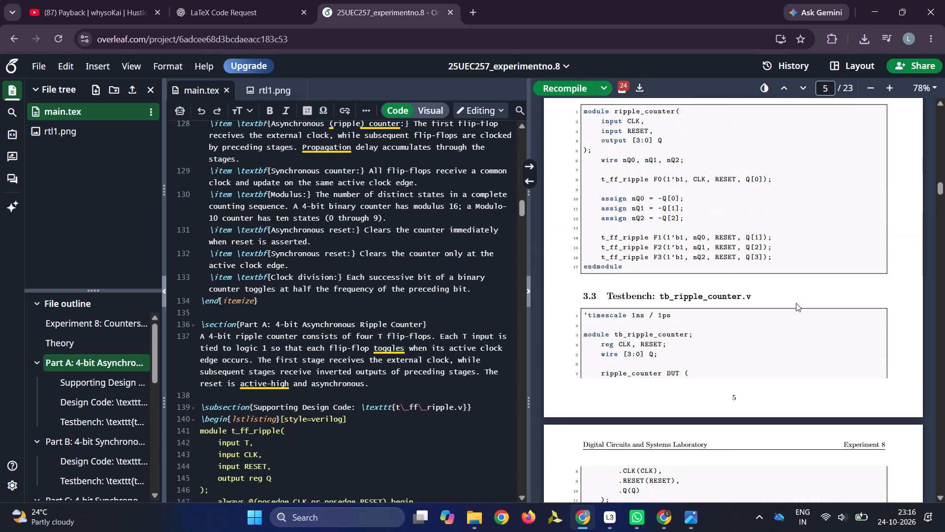
{"action": "scroll", "coordinate": [669, 309], "scroll_direction": "up", "scroll_amount": 2}
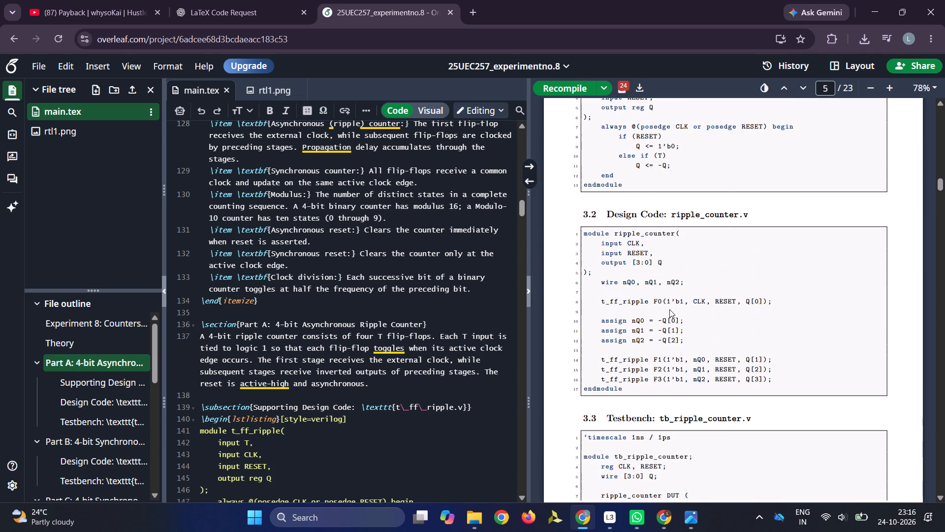
{"action": "scroll", "coordinate": [669, 309], "scroll_direction": "up", "scroll_amount": 2}
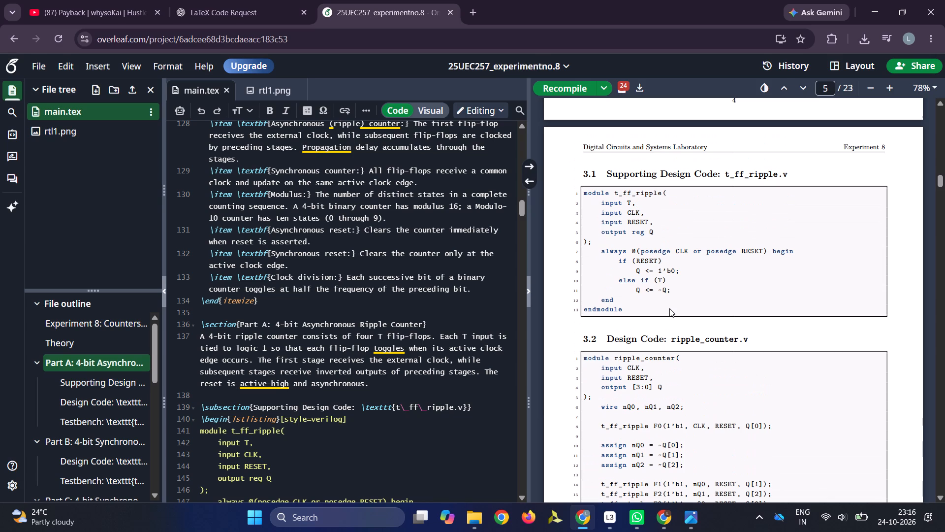
Switch to Photos, browse the Vivado screenshots of the T flip-flop and ripple counter code, schematics and waveform, and return to Overleaf.
{"action": "left_click", "coordinate": [693, 514]}
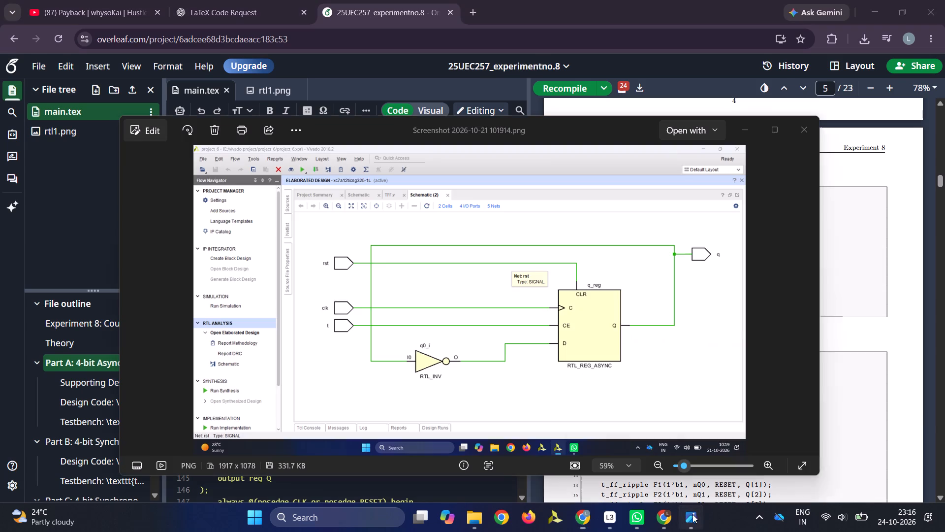
{"action": "key", "text": "Right"}
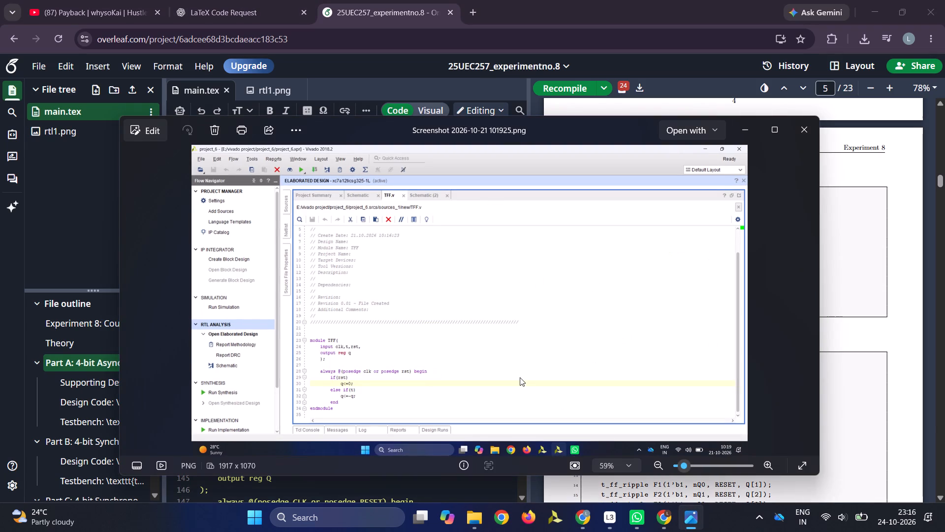
{"action": "scroll", "coordinate": [419, 388], "scroll_direction": "up", "scroll_amount": 3}
{"action": "scroll", "coordinate": [415, 387], "scroll_direction": "down", "scroll_amount": 7}
{"action": "key", "text": "Right"}
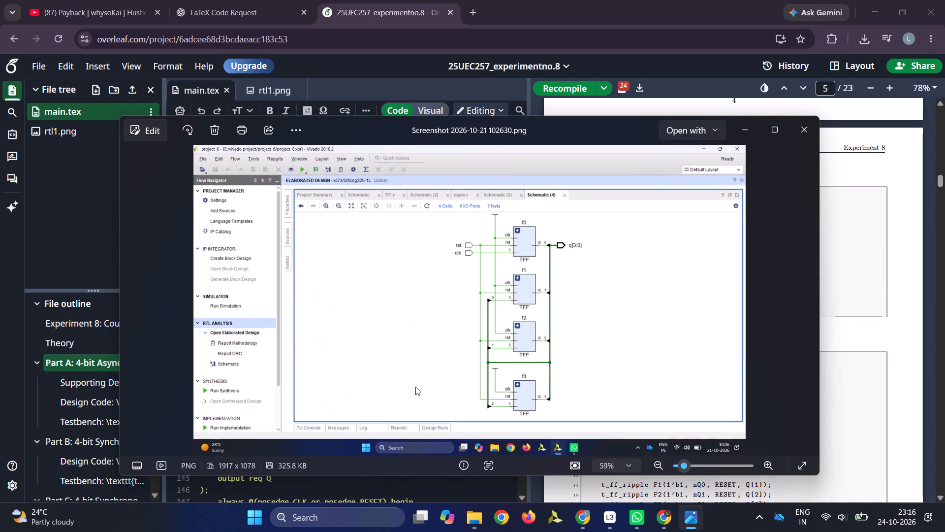
{"action": "key", "text": "Right"}
{"action": "scroll", "coordinate": [415, 387], "scroll_direction": "up", "scroll_amount": 4}
{"action": "scroll", "coordinate": [415, 387], "scroll_direction": "down", "scroll_amount": 7}
{"action": "key", "text": "Left"}
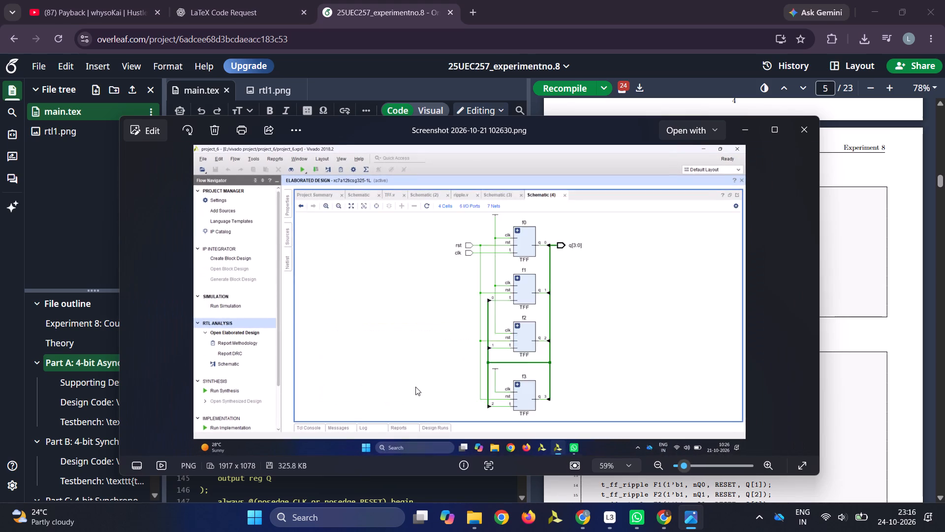
{"action": "key", "text": "Left"}
{"action": "key", "text": "Right"}
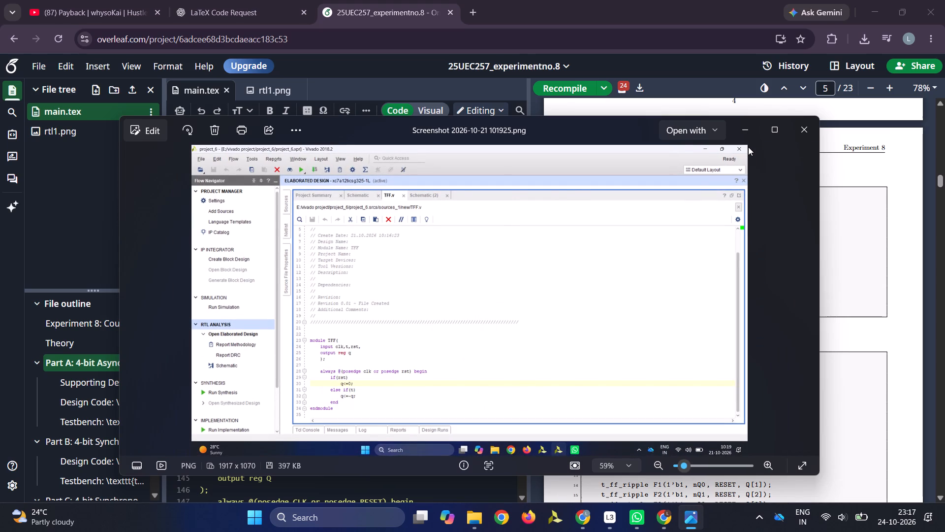
{"action": "key", "text": "Right"}
{"action": "key", "text": "Right"}
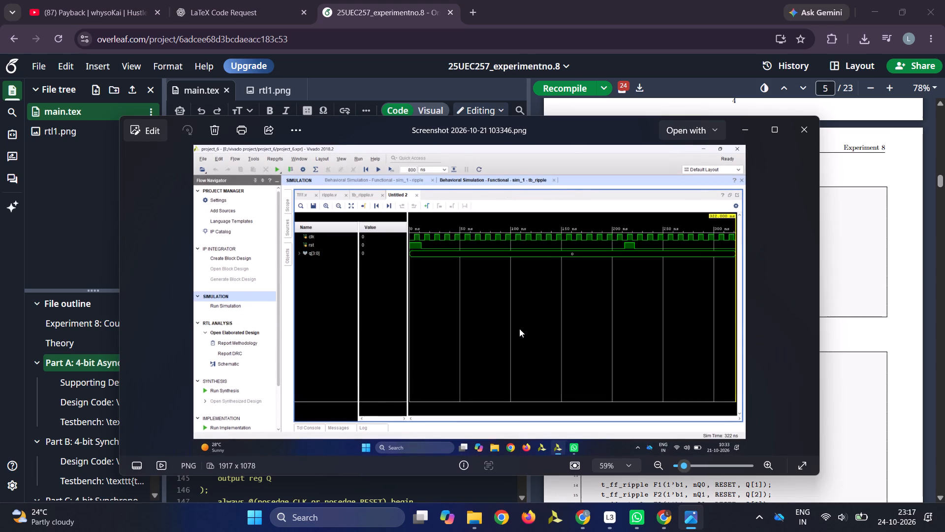
{"action": "key", "text": "Left"}
{"action": "key", "text": "Left"}
{"action": "key", "text": "Right"}
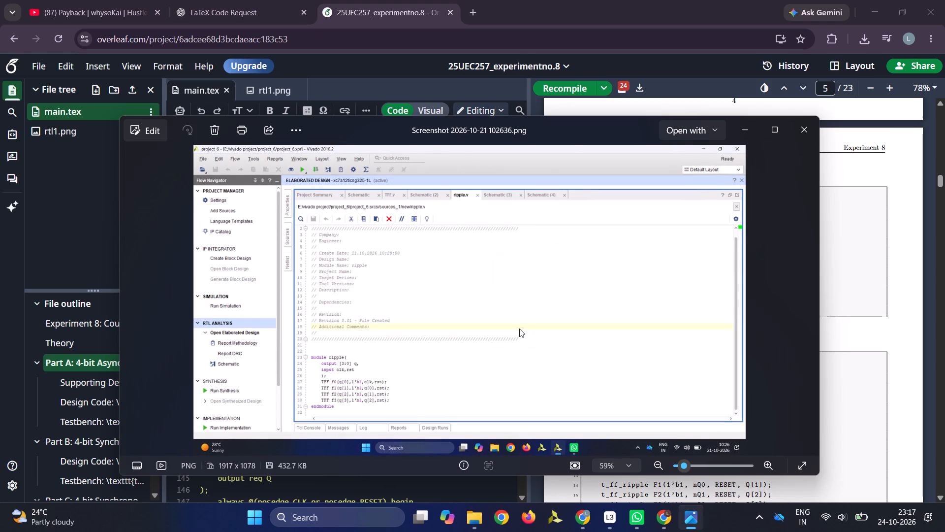
{"action": "key", "text": "Left"}
{"action": "key", "text": "Left"}
{"action": "key", "text": "Left"}
{"action": "key", "text": "Right"}
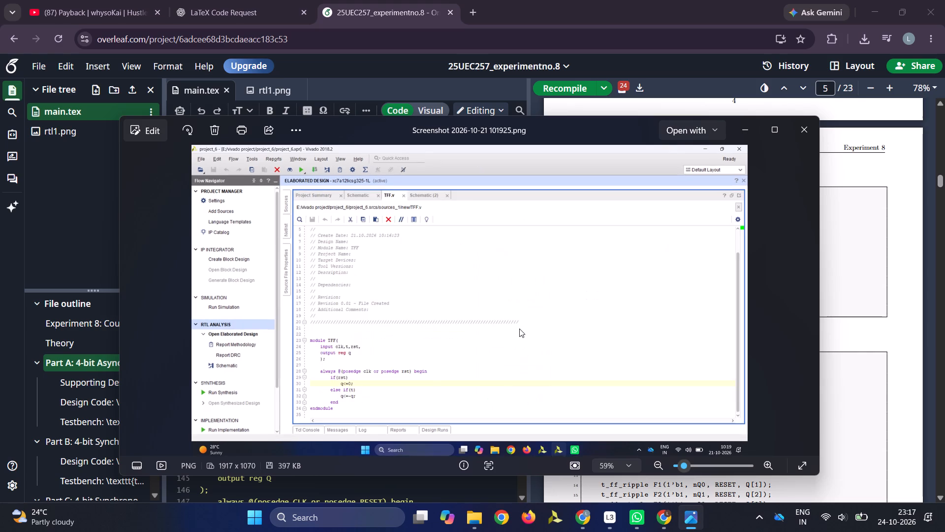
{"action": "key", "text": "Left"}
{"action": "left_click", "coordinate": [744, 133]}
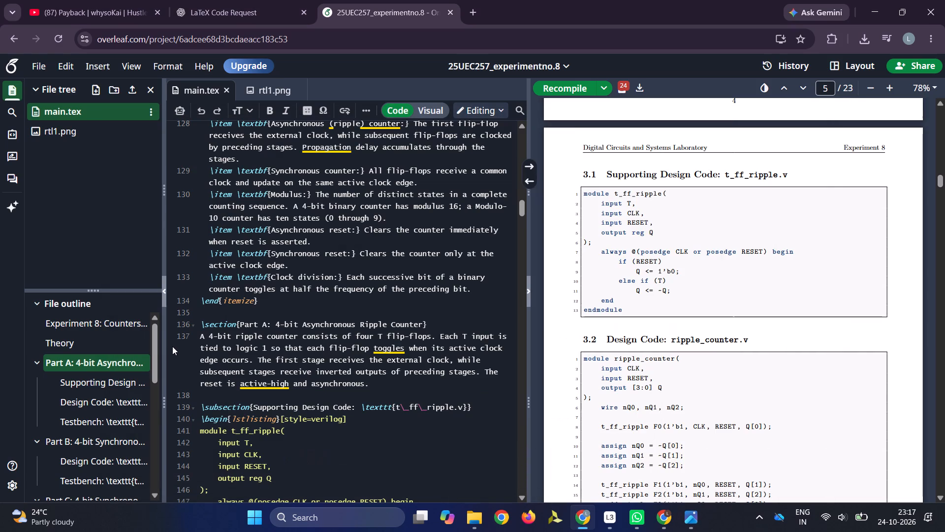
Delete the itemized list of counter definitions, from Asynchronous (ripple) counter to Clock division, in the Theory section of main.tex.
{"action": "scroll", "coordinate": [706, 369], "scroll_direction": "up", "scroll_amount": 5}
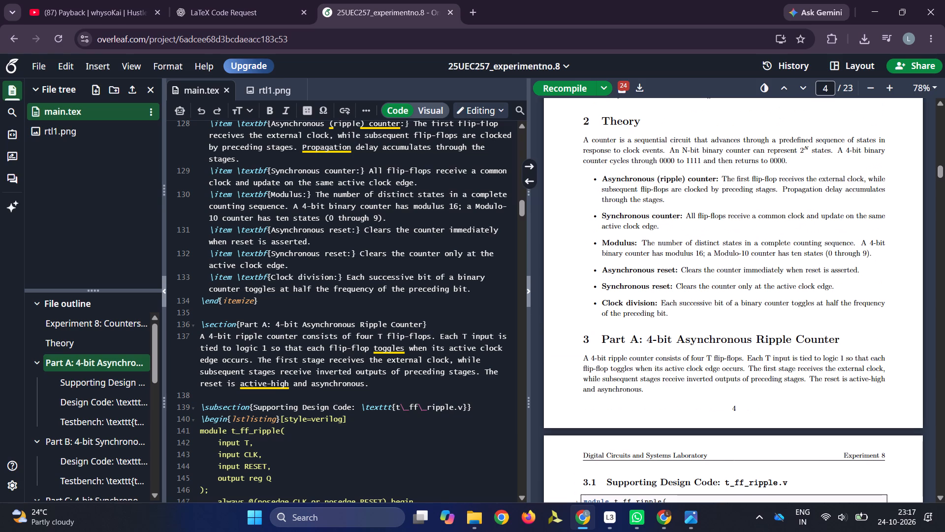
{"action": "scroll", "coordinate": [364, 357], "scroll_direction": "up", "scroll_amount": 3}
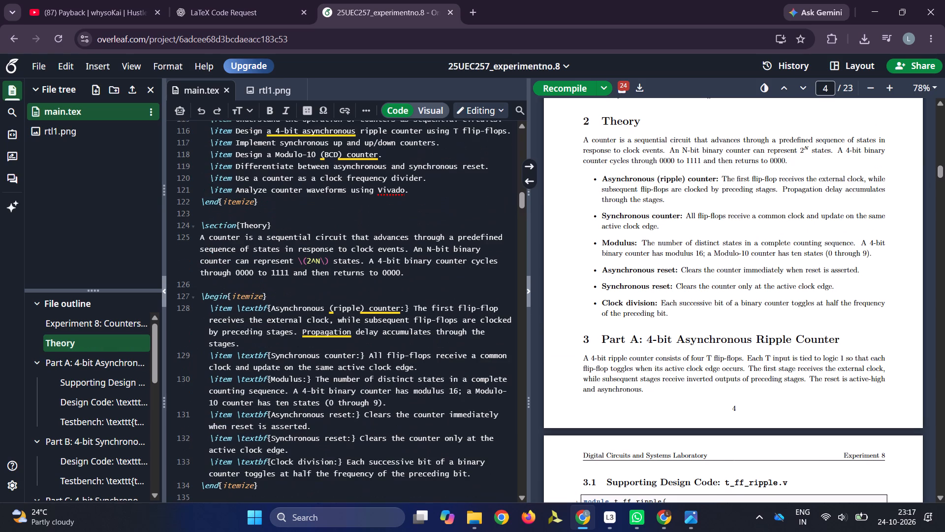
{"action": "scroll", "coordinate": [364, 357], "scroll_direction": "down", "scroll_amount": 2}
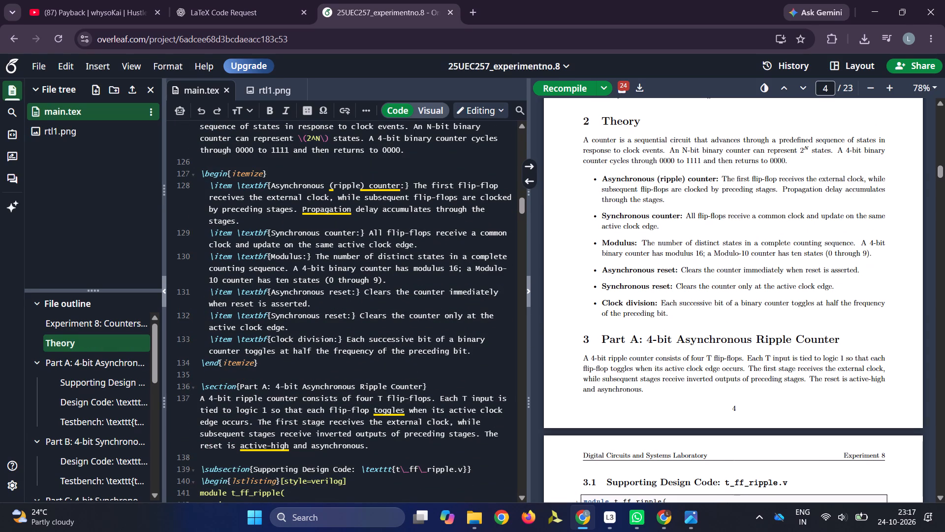
{"action": "left_click_drag", "start_coordinate": [258, 365], "coordinate": [203, 178]}
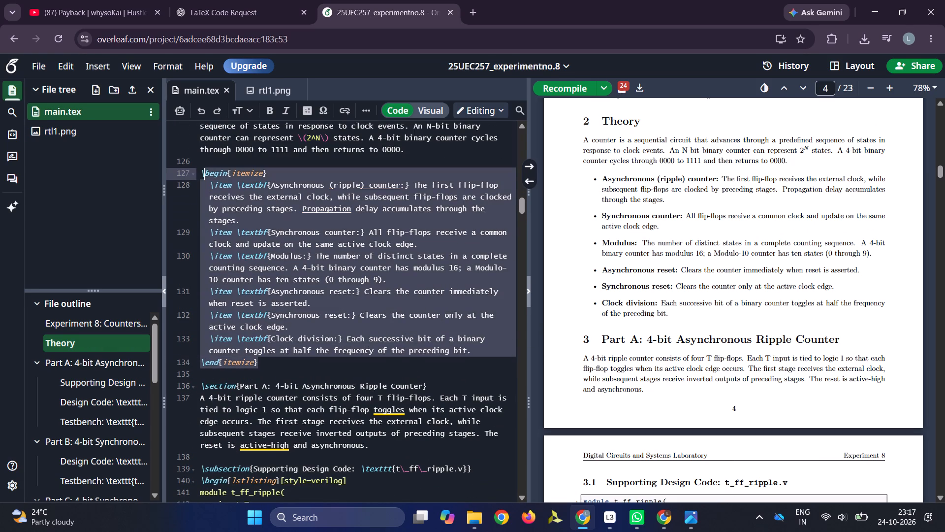
{"action": "key", "text": "BackSpace"}
{"action": "key", "text": "BackSpace"}
Delete the Theory section heading and its introductory paragraph about counters from main.tex.
{"action": "scroll", "coordinate": [259, 216], "scroll_direction": "up", "scroll_amount": 3}
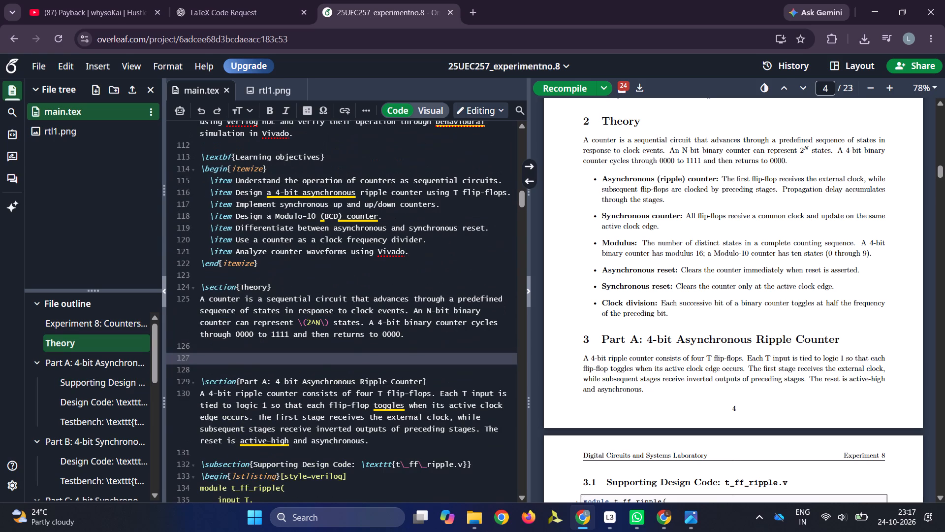
{"action": "scroll", "coordinate": [747, 321], "scroll_direction": "up", "scroll_amount": 1}
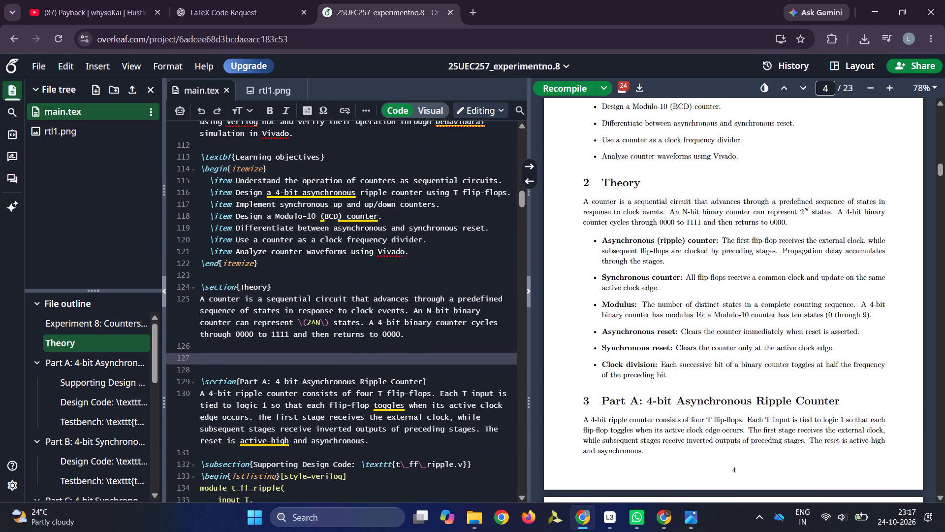
{"action": "left_click_drag", "start_coordinate": [407, 339], "coordinate": [204, 285]}
{"action": "key", "text": "BackSpace"}
{"action": "key", "text": "BackSpace"}
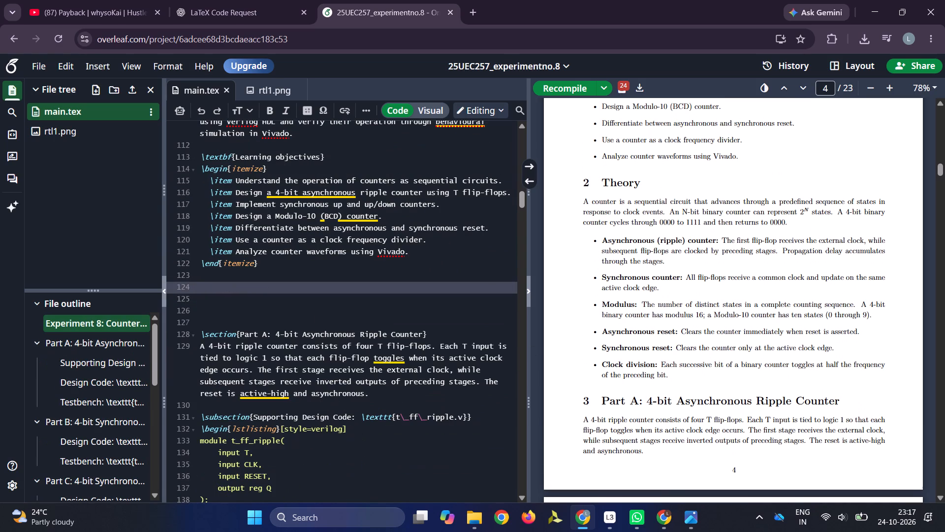
Compare Part A's code listings and rtl1.png figure in the report with the T flip-flop schematic and code screenshots in Photos.
{"action": "scroll", "coordinate": [665, 342], "scroll_direction": "down", "scroll_amount": 3}
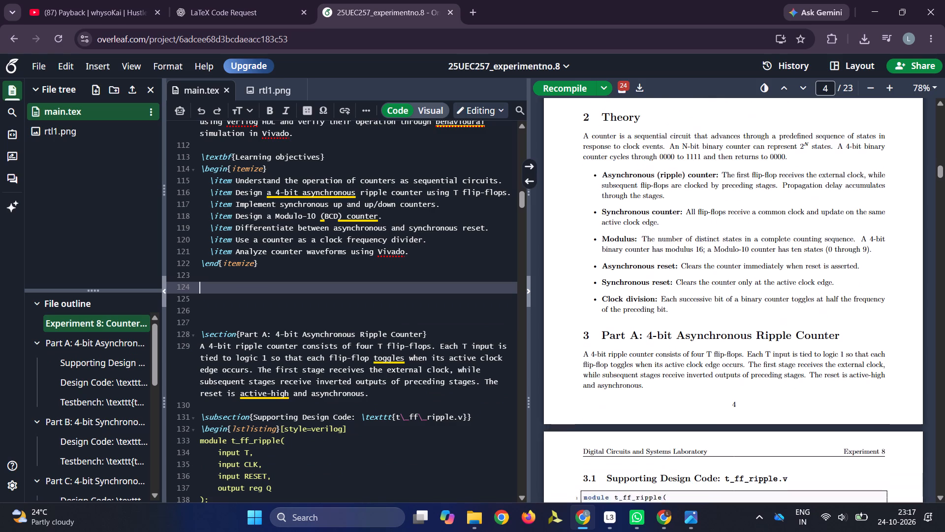
{"action": "scroll", "coordinate": [665, 342], "scroll_direction": "down", "scroll_amount": 2}
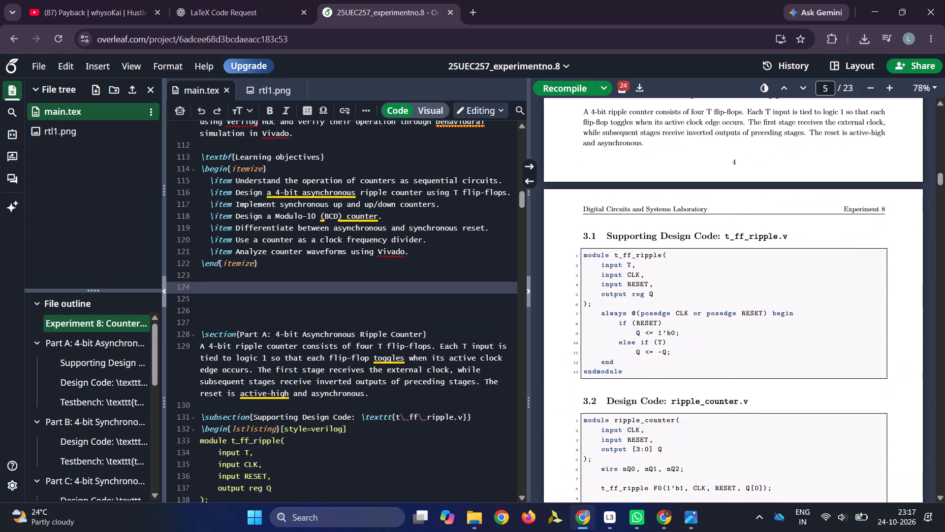
{"action": "scroll", "coordinate": [666, 342], "scroll_direction": "down", "scroll_amount": 1}
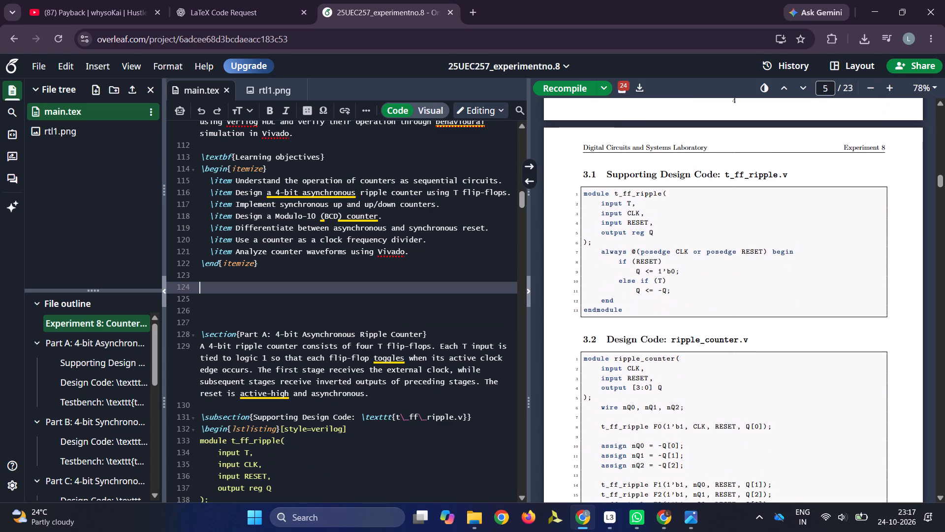
{"action": "scroll", "coordinate": [666, 341], "scroll_direction": "down", "scroll_amount": 4}
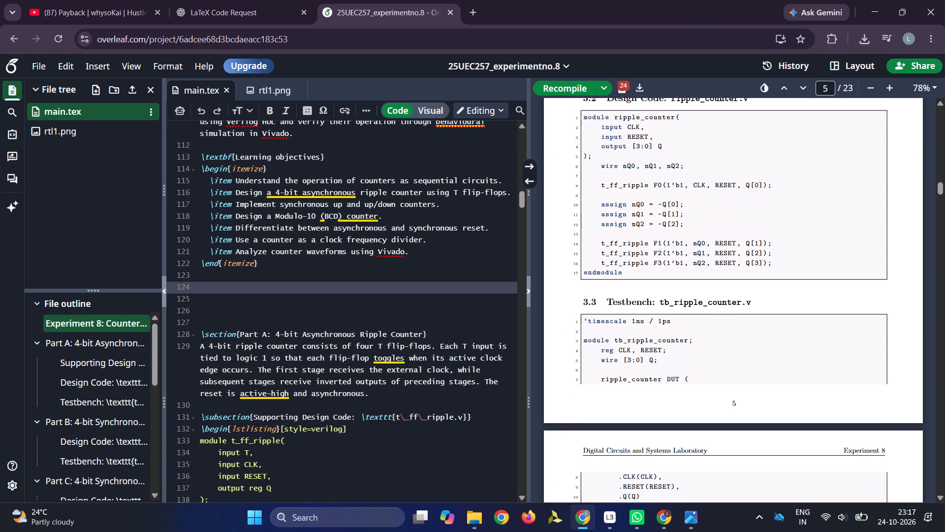
{"action": "scroll", "coordinate": [666, 341], "scroll_direction": "down", "scroll_amount": 6}
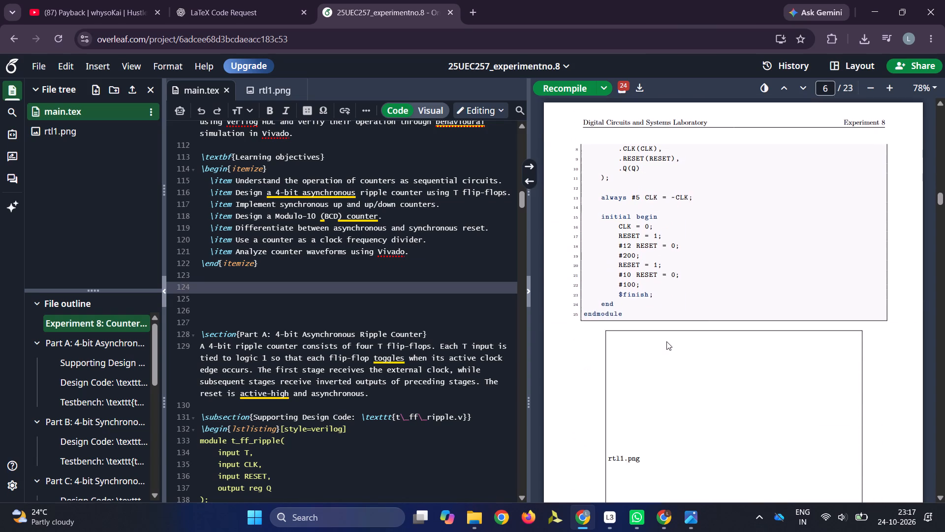
{"action": "scroll", "coordinate": [414, 330], "scroll_direction": "down", "scroll_amount": 3}
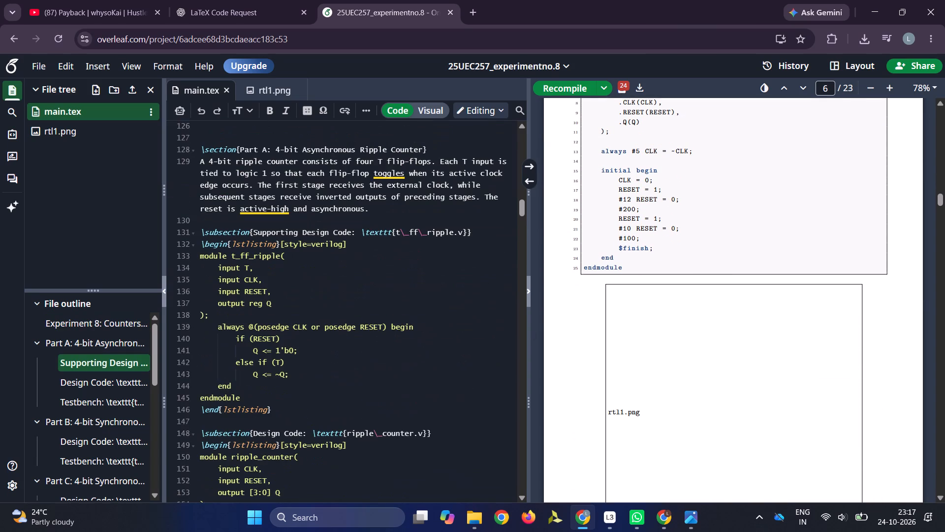
{"action": "left_click", "coordinate": [706, 518]}
{"action": "left_click", "coordinate": [683, 518]}
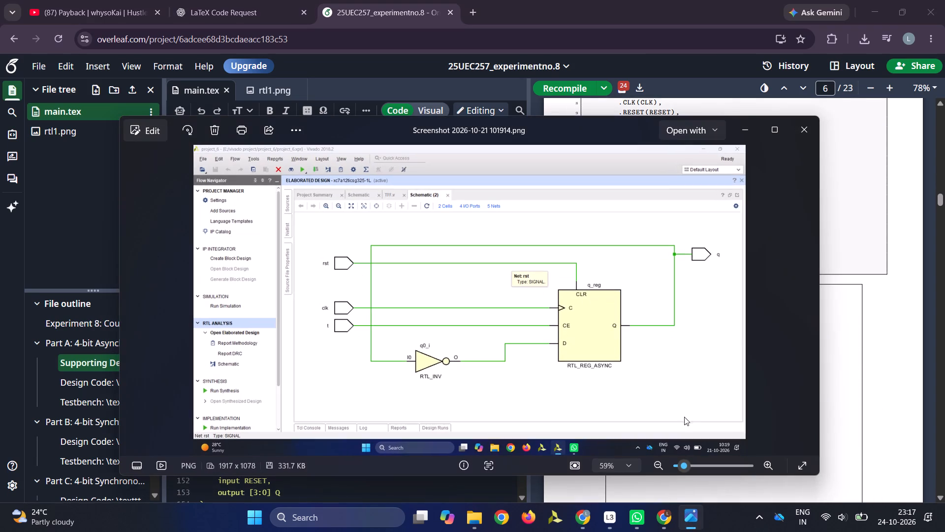
{"action": "left_click", "coordinate": [808, 293]}
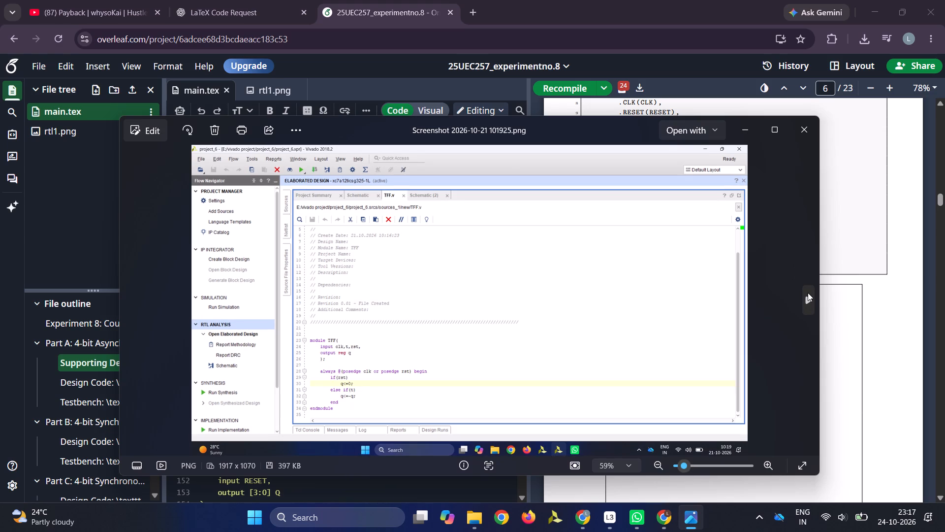
{"action": "left_click", "coordinate": [742, 129]}
{"action": "scroll", "coordinate": [669, 250], "scroll_direction": "down", "scroll_amount": 3}
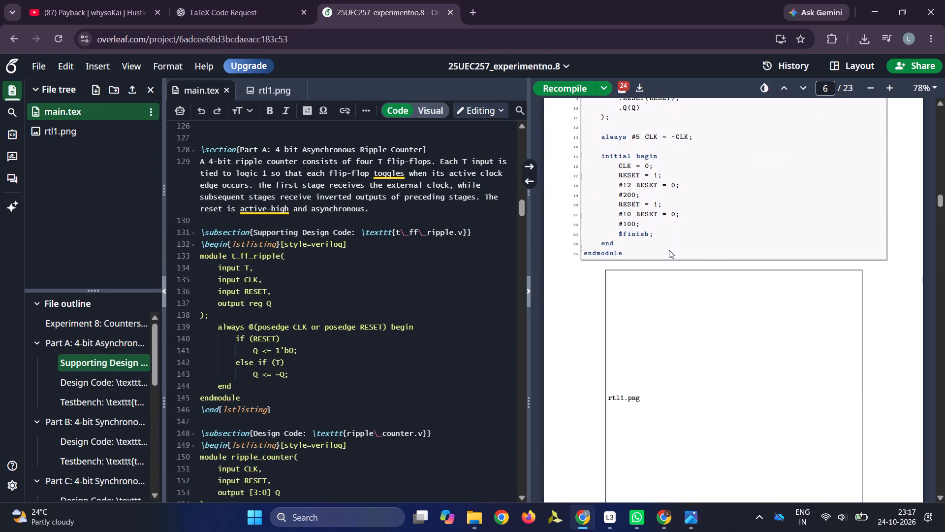
Locate the waveform1.png figure in the report, switch to Photos, and copy the ripple counter simulation waveform screenshot.
{"action": "scroll", "coordinate": [669, 250], "scroll_direction": "down", "scroll_amount": 9}
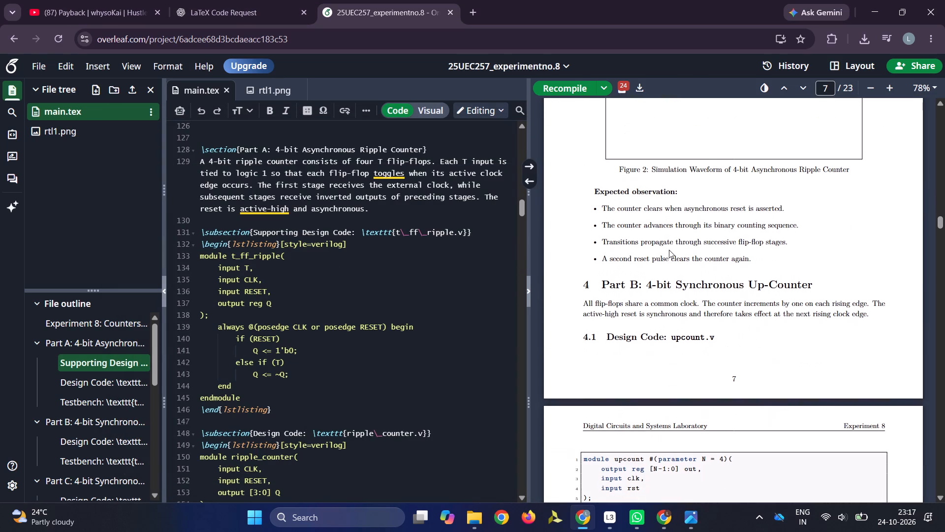
{"action": "scroll", "coordinate": [669, 250], "scroll_direction": "down", "scroll_amount": 5}
{"action": "scroll", "coordinate": [669, 250], "scroll_direction": "up", "scroll_amount": 10}
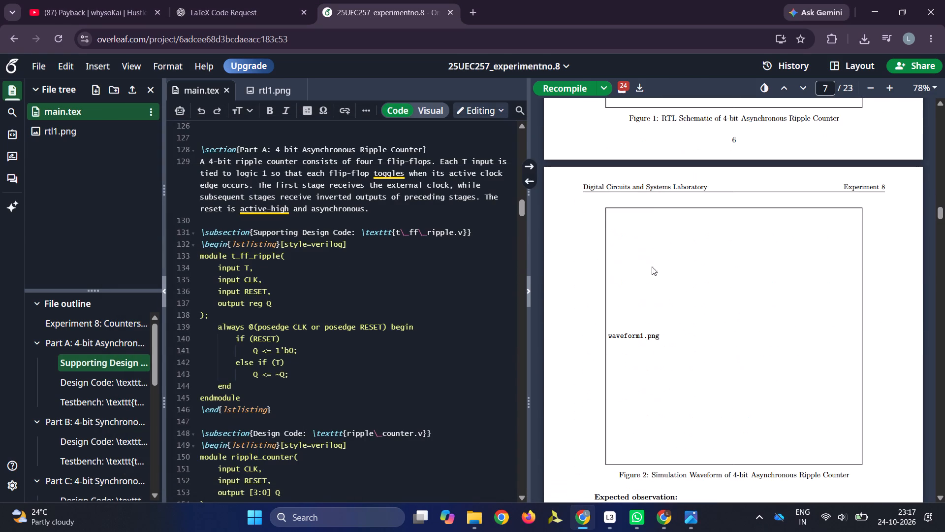
{"action": "left_click", "coordinate": [691, 520]}
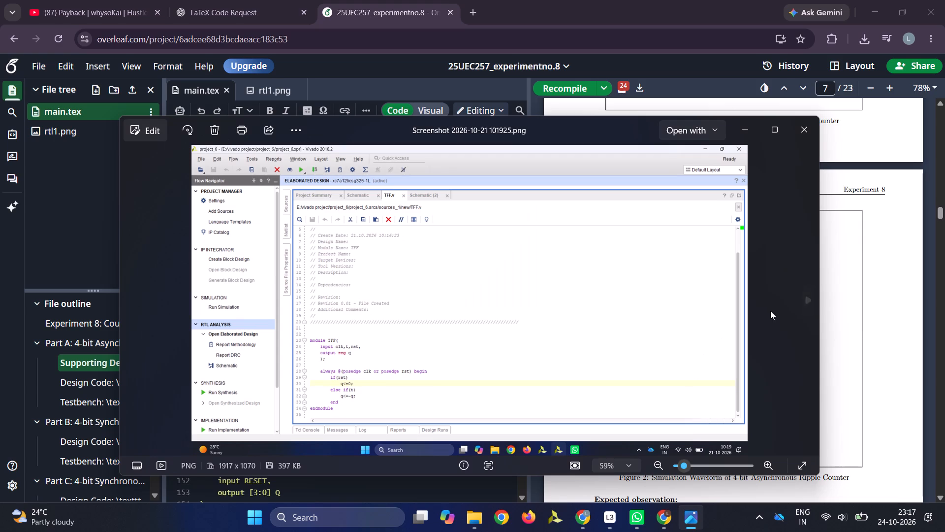
{"action": "double_click", "coordinate": [813, 299]}
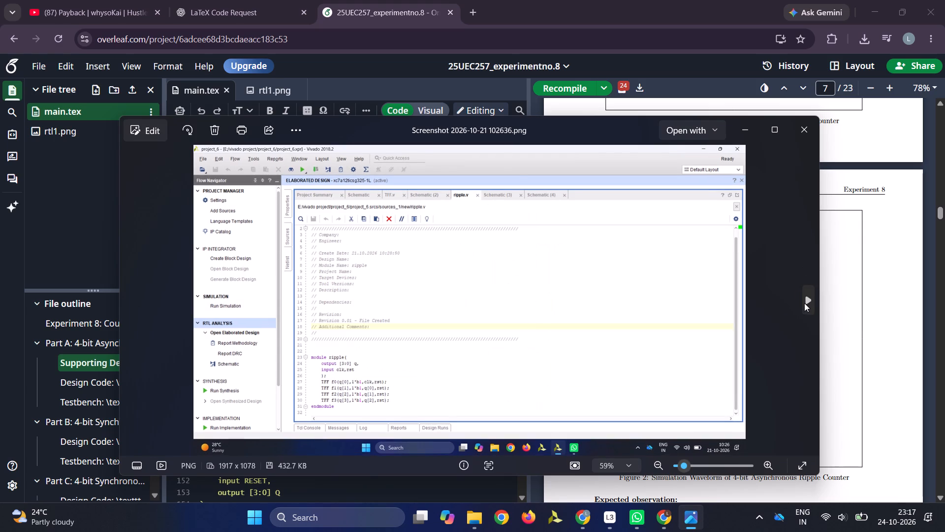
{"action": "left_click", "coordinate": [805, 302]}
{"action": "left_click", "coordinate": [593, 304]}
{"action": "key", "text": "ctrl+c"}
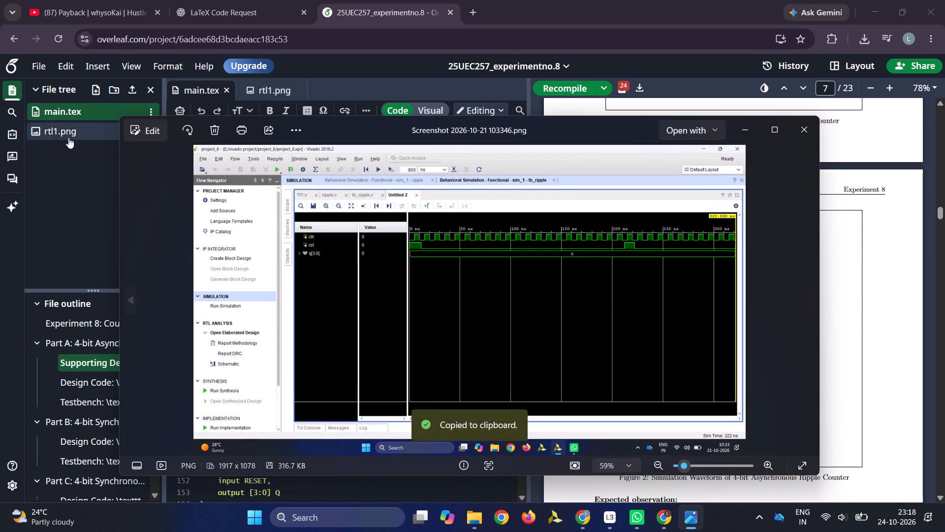
Return to Overleaf and upload the copied ripple counter waveform screenshot to the project files.
{"action": "left_click", "coordinate": [58, 169]}
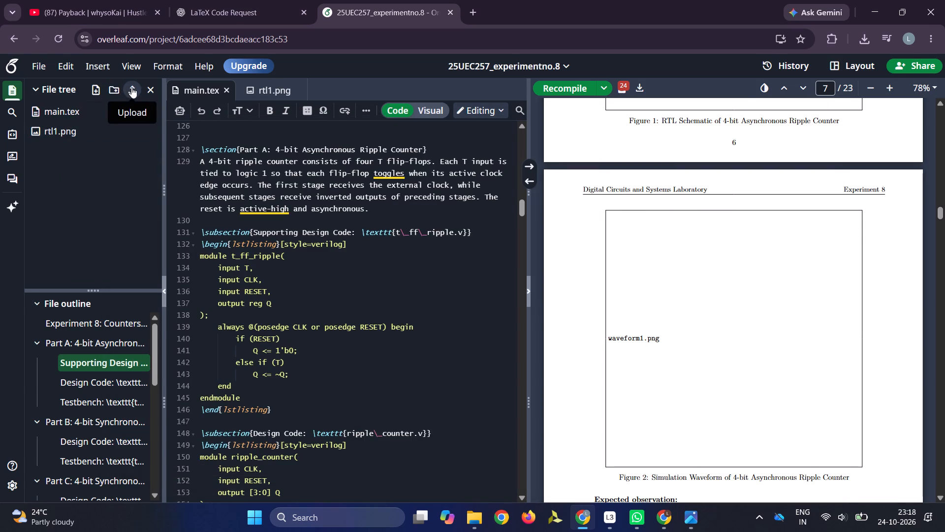
{"action": "left_click", "coordinate": [131, 87]}
{"action": "left_click", "coordinate": [345, 249]}
{"action": "key", "text": "ctrl+v"}
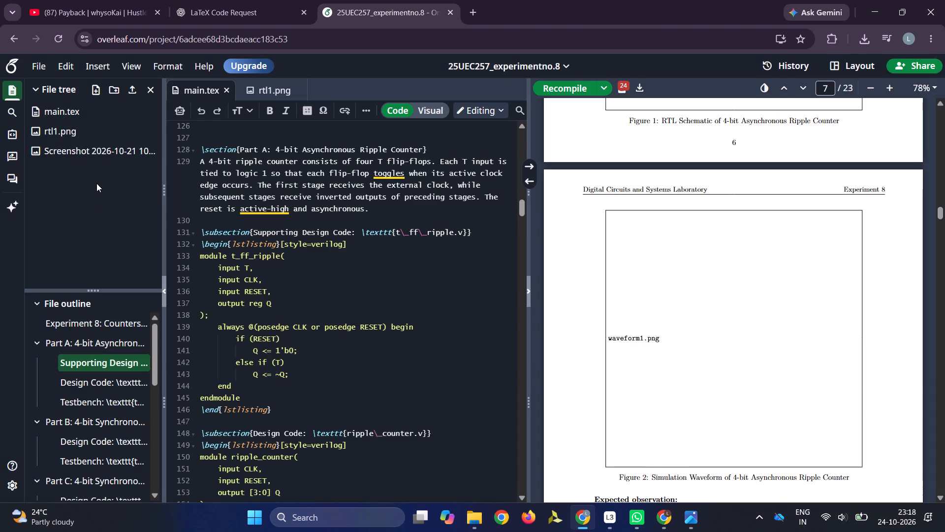
Rename the uploaded waveform screenshot as waveform1.png and reopen main.tex.
{"action": "right_click", "coordinate": [91, 155]}
{"action": "left_click", "coordinate": [111, 172]}
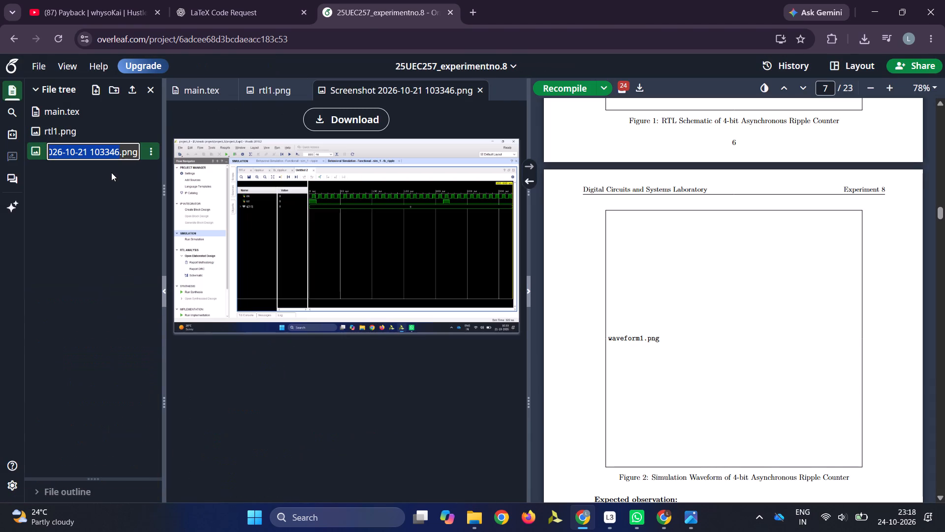
{"action": "type", "text": "waveform1"}
{"action": "key", "text": "Return"}
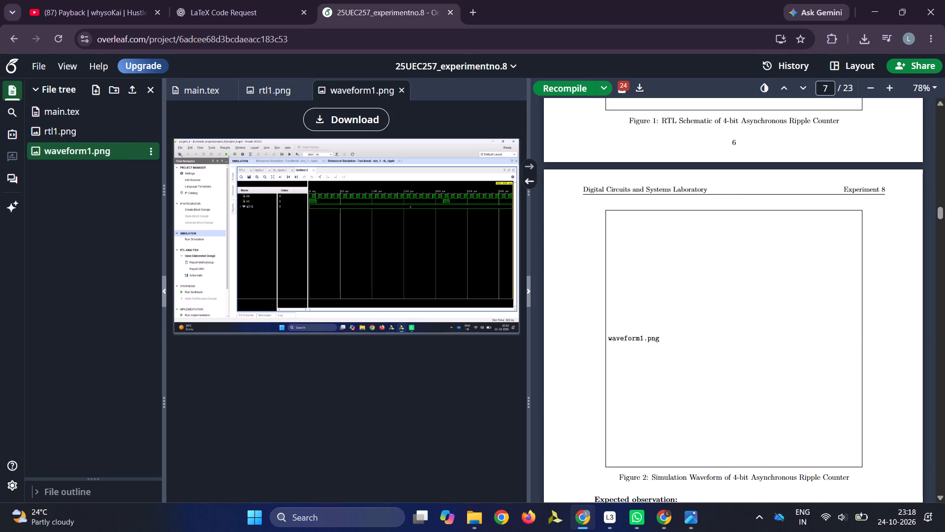
{"action": "left_click", "coordinate": [75, 119]}
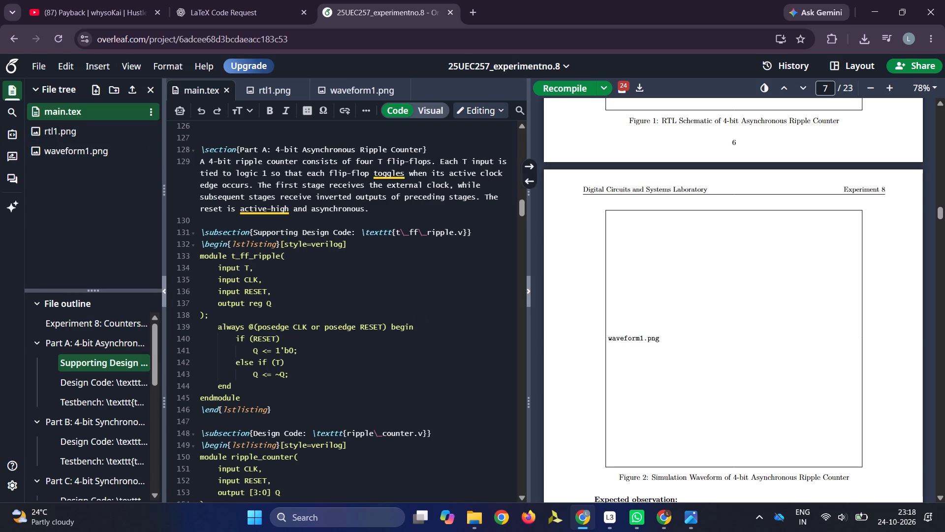
Review Part A's code listings, figure blocks and expected observations in main.tex alongside the compiled report.
{"action": "scroll", "coordinate": [525, 240], "scroll_direction": "up", "scroll_amount": 3}
{"action": "scroll", "coordinate": [669, 277], "scroll_direction": "up", "scroll_amount": 2}
{"action": "scroll", "coordinate": [669, 277], "scroll_direction": "down", "scroll_amount": 7}
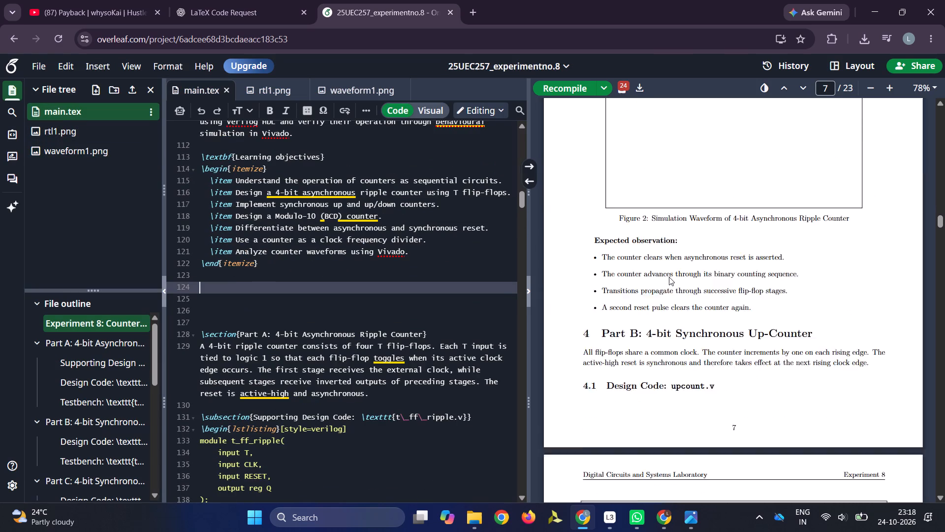
{"action": "scroll", "coordinate": [244, 303], "scroll_direction": "down", "scroll_amount": 3}
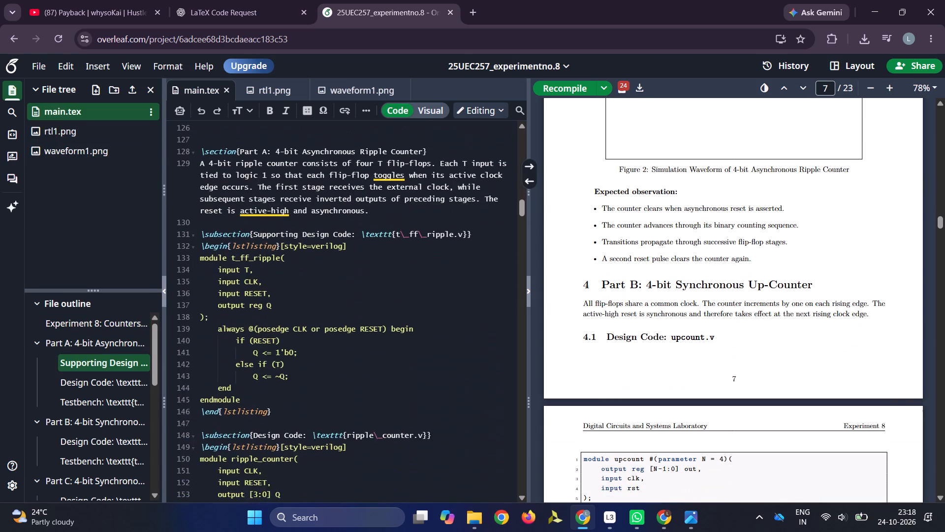
{"action": "scroll", "coordinate": [244, 303], "scroll_direction": "down", "scroll_amount": 7}
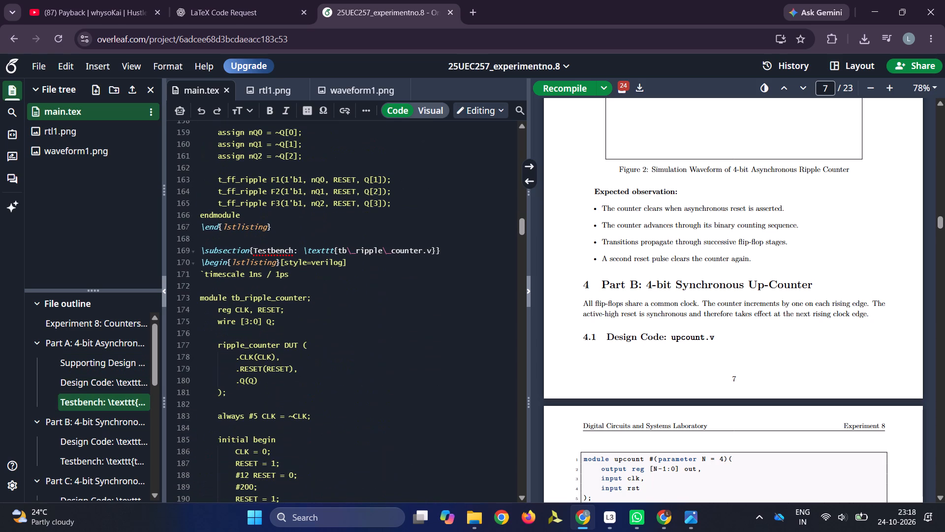
{"action": "scroll", "coordinate": [244, 303], "scroll_direction": "down", "scroll_amount": 3}
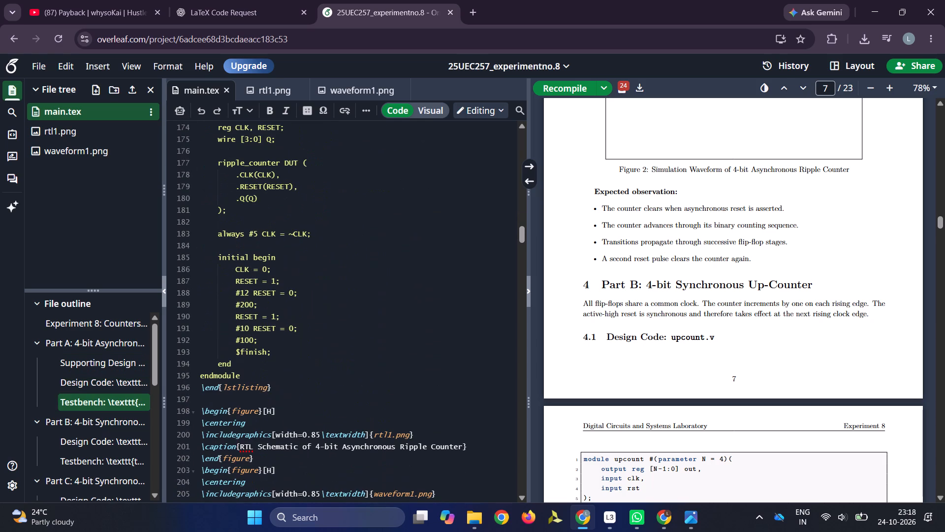
{"action": "scroll", "coordinate": [244, 303], "scroll_direction": "down", "scroll_amount": 5}
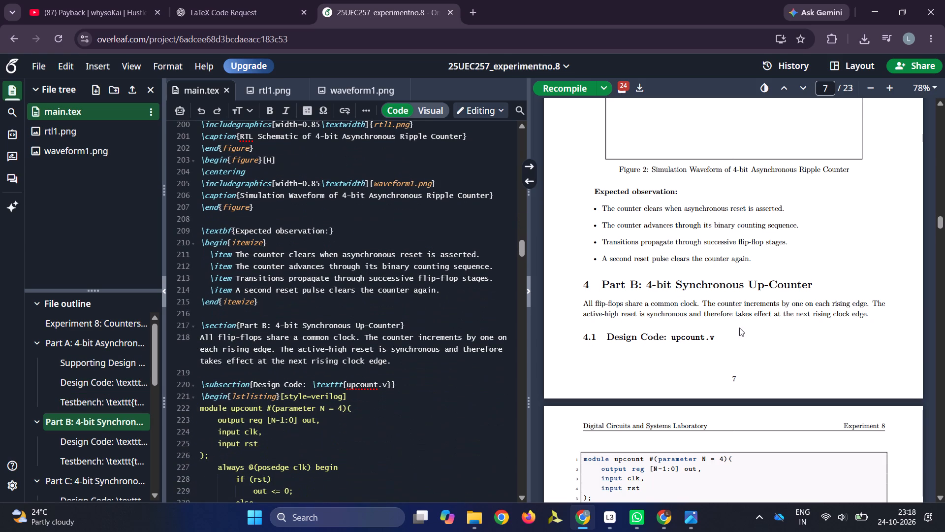
{"action": "scroll", "coordinate": [774, 328], "scroll_direction": "up", "scroll_amount": 3}
{"action": "scroll", "coordinate": [299, 322], "scroll_direction": "up", "scroll_amount": 3}
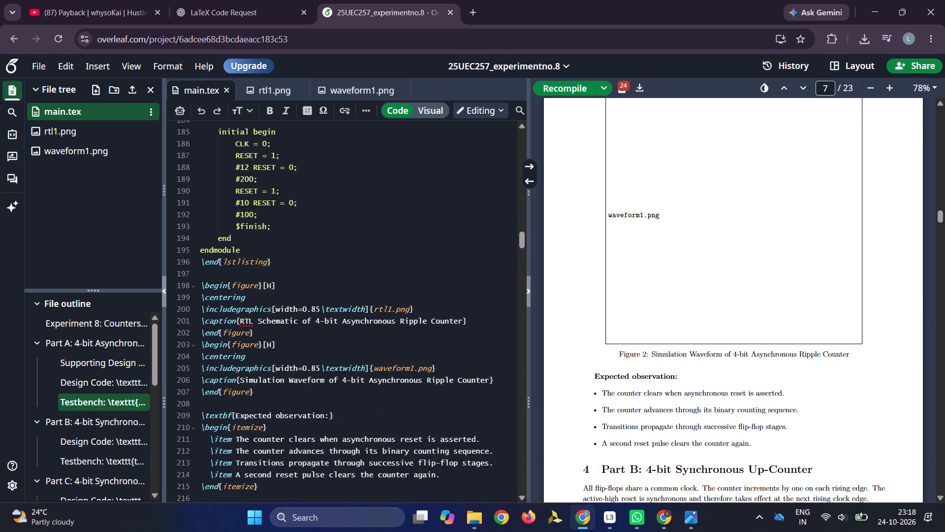
{"action": "scroll", "coordinate": [299, 322], "scroll_direction": "up", "scroll_amount": 5}
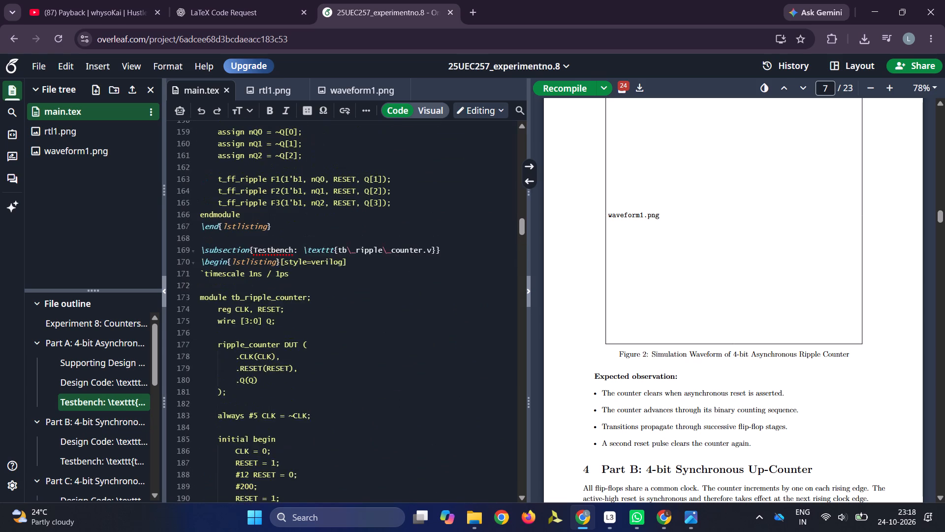
{"action": "scroll", "coordinate": [299, 322], "scroll_direction": "up", "scroll_amount": 10}
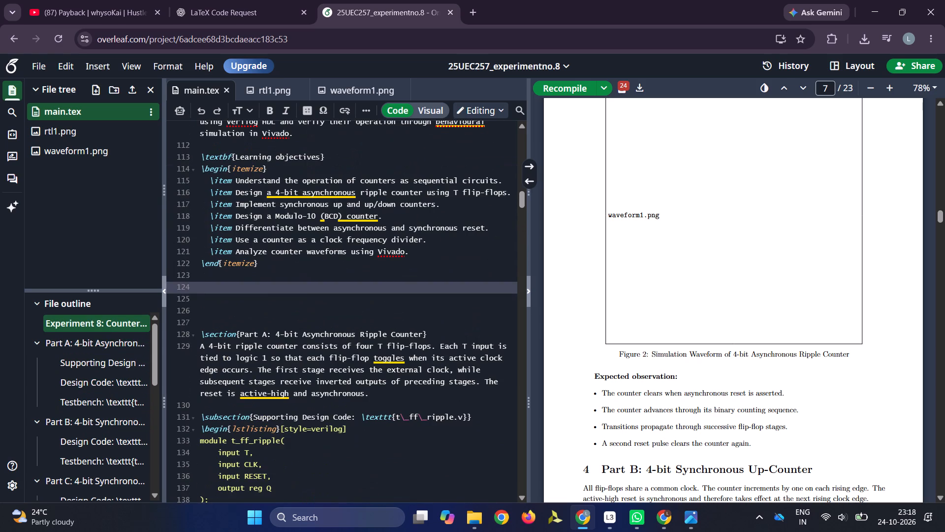
Delete the "Expected observation:" heading and its itemized list from the end of Part A in main.tex.
{"action": "scroll", "coordinate": [299, 322], "scroll_direction": "down", "scroll_amount": 16}
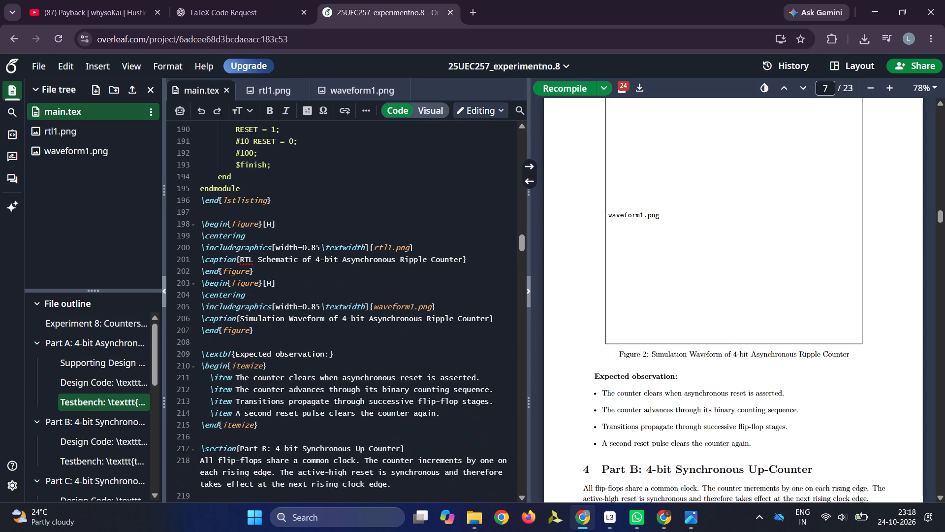
{"action": "scroll", "coordinate": [634, 341], "scroll_direction": "down", "scroll_amount": 1}
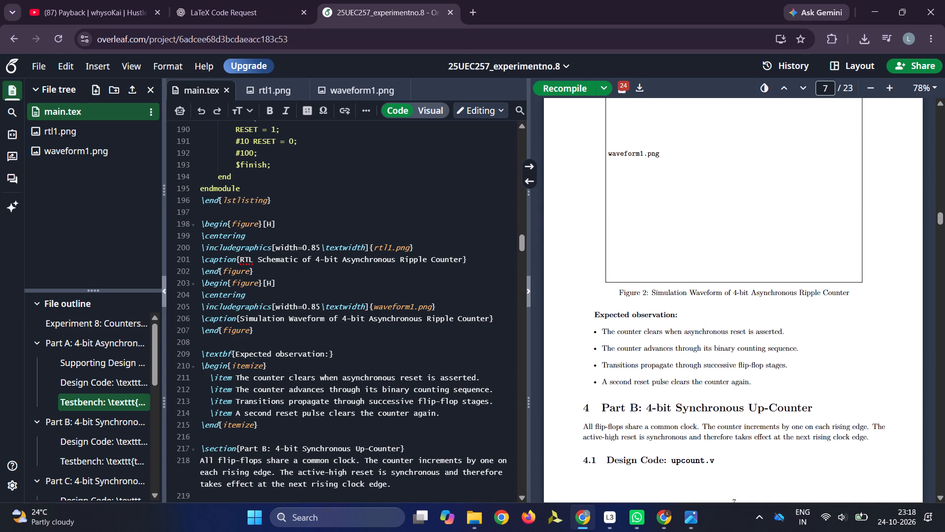
{"action": "left_click_drag", "start_coordinate": [268, 428], "coordinate": [195, 351]}
{"action": "key", "text": "BackSpace"}
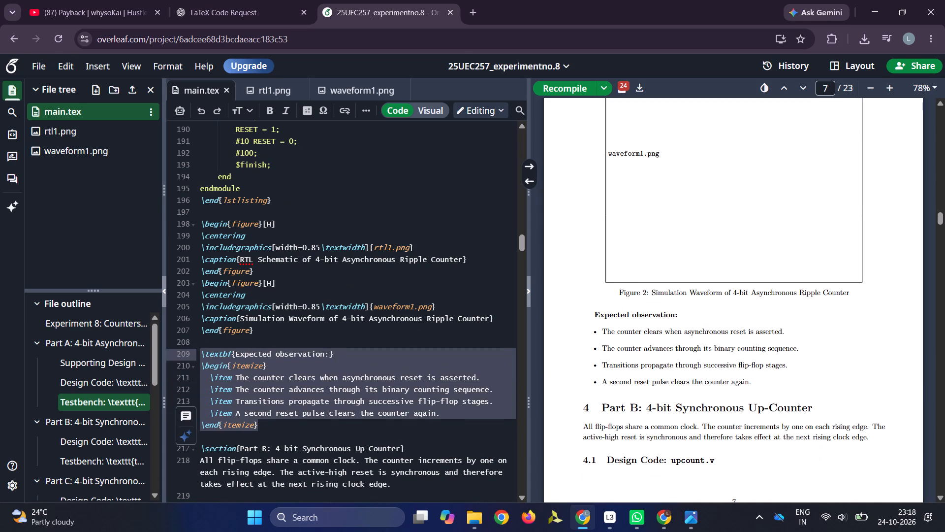
Check Part B's figure filenames in the report, switch to Photos, and copy the up-counter RTL schematic screenshot.
{"action": "scroll", "coordinate": [317, 351], "scroll_direction": "down", "scroll_amount": 3}
{"action": "scroll", "coordinate": [810, 346], "scroll_direction": "down", "scroll_amount": 4}
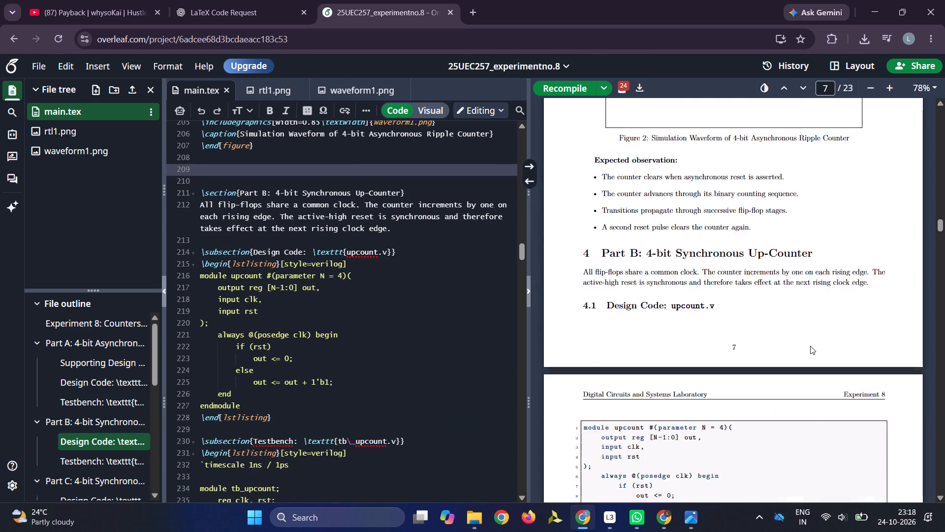
{"action": "scroll", "coordinate": [810, 346], "scroll_direction": "down", "scroll_amount": 14}
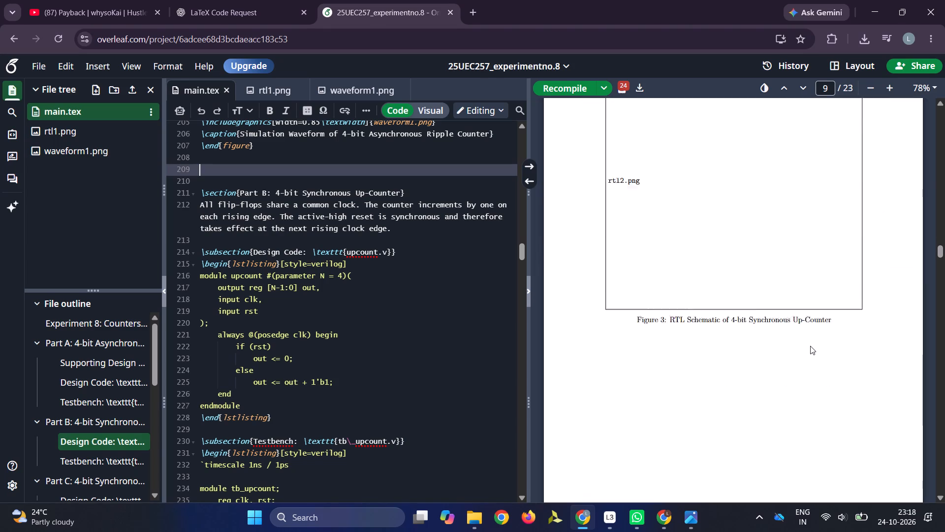
{"action": "scroll", "coordinate": [810, 346], "scroll_direction": "down", "scroll_amount": 8}
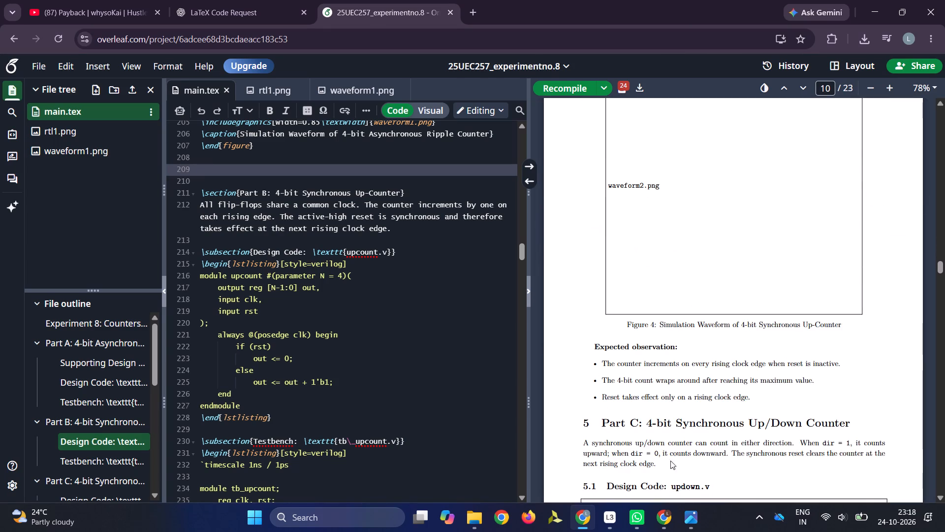
{"action": "left_click", "coordinate": [693, 514]}
{"action": "left_click", "coordinate": [807, 303]}
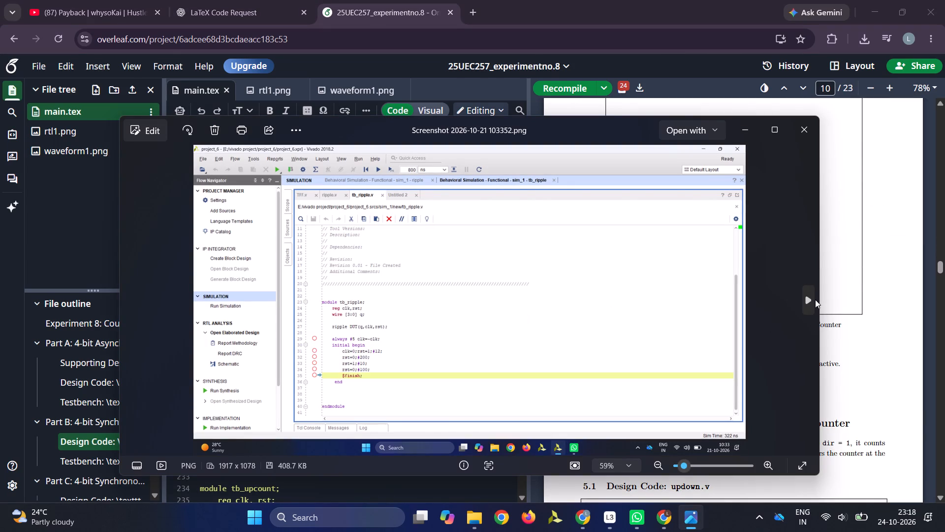
{"action": "left_click", "coordinate": [810, 300]}
{"action": "left_click", "coordinate": [530, 300]}
{"action": "key", "text": "ctrl+c"}
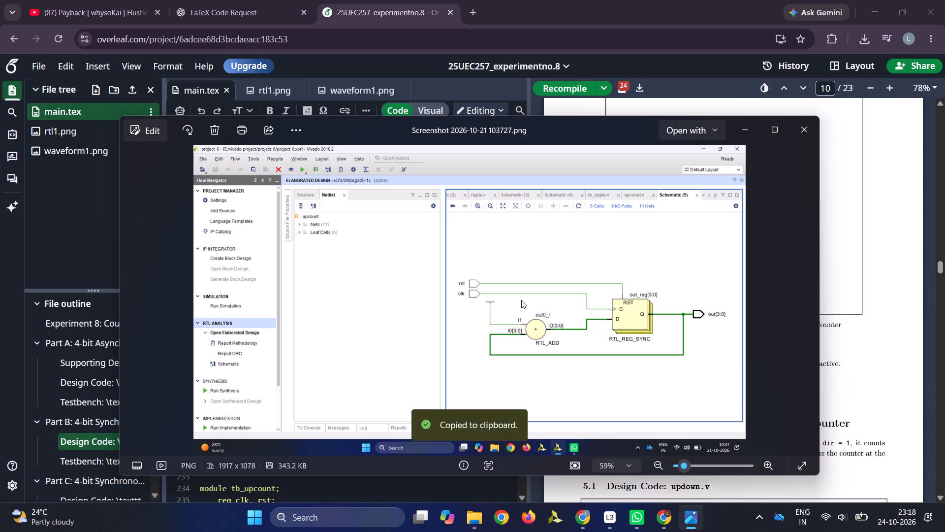
Return to Overleaf and upload the copied up-counter schematic screenshot to the project files.
{"action": "left_click", "coordinate": [65, 234]}
{"action": "left_click", "coordinate": [129, 88]}
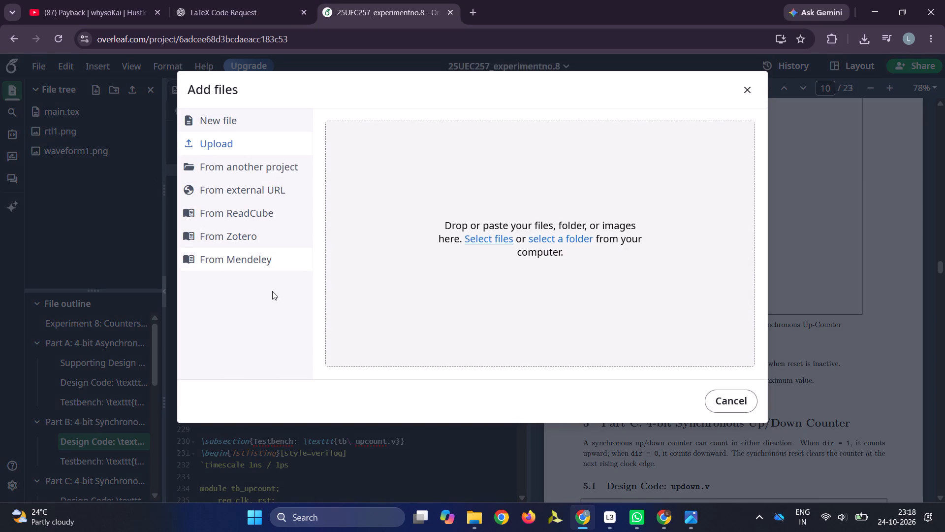
{"action": "left_click", "coordinate": [405, 310]}
{"action": "key", "text": "ctrl+v"}
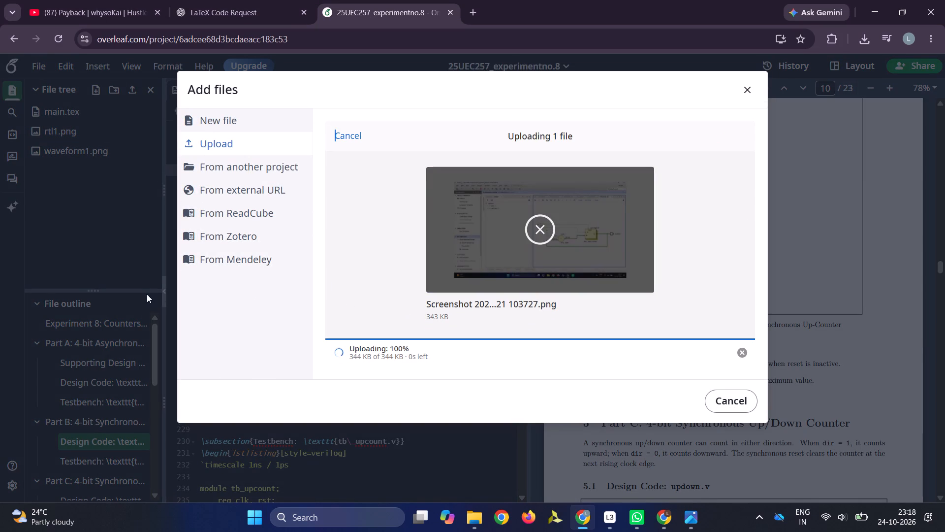
Rename the uploaded schematic screenshot as rtl2.png and reopen main.tex.
{"action": "right_click", "coordinate": [77, 149]}
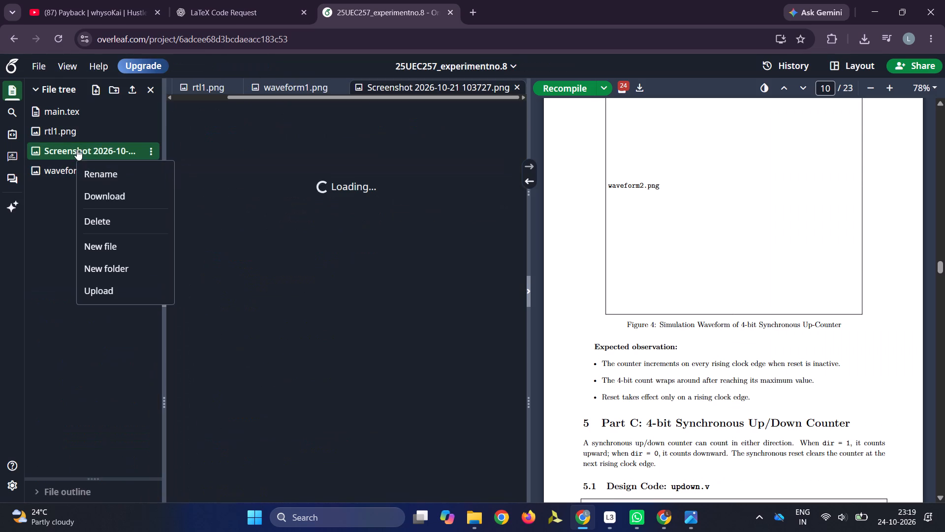
{"action": "left_click", "coordinate": [99, 174]}
{"action": "type", "text": "rtl"}
{"action": "key", "text": "2"}
{"action": "key", "text": "Return"}
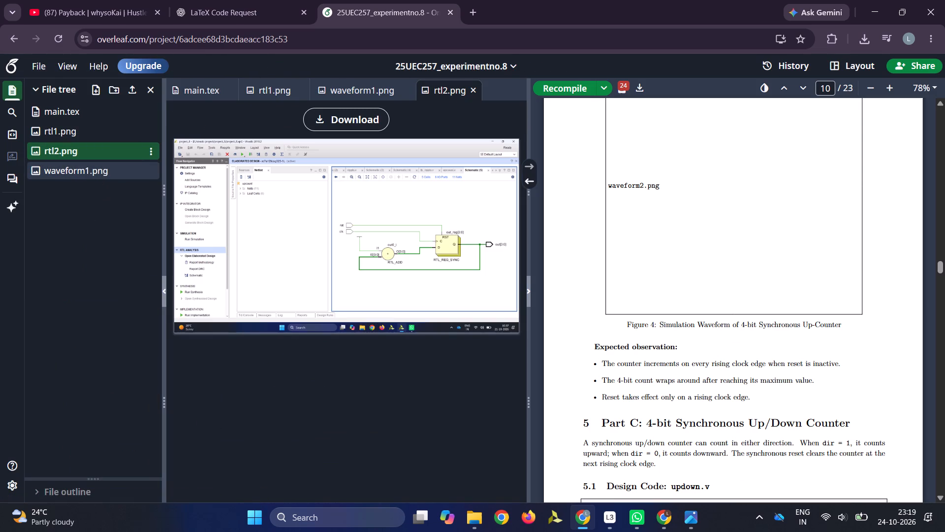
{"action": "left_click", "coordinate": [83, 115]}
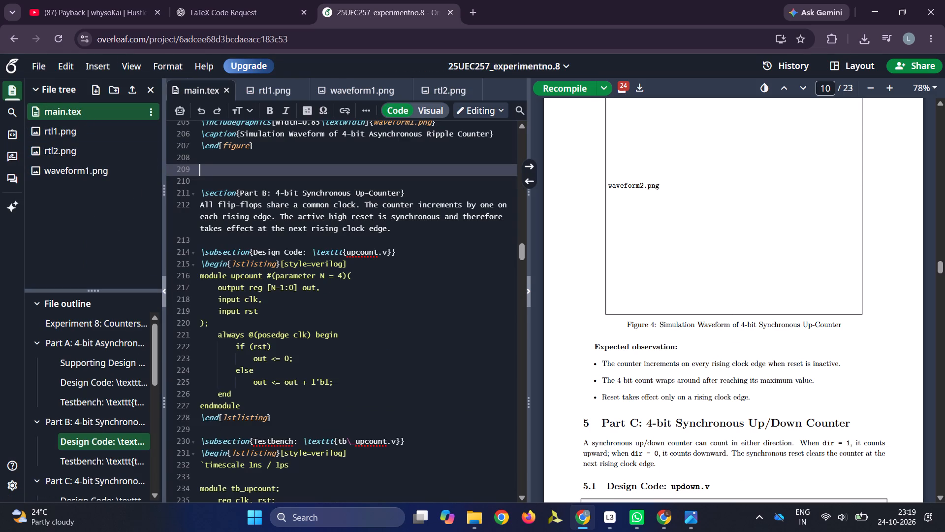
Switch to Photos and copy the up-counter simulation waveform screenshot.
{"action": "left_click", "coordinate": [690, 517]}
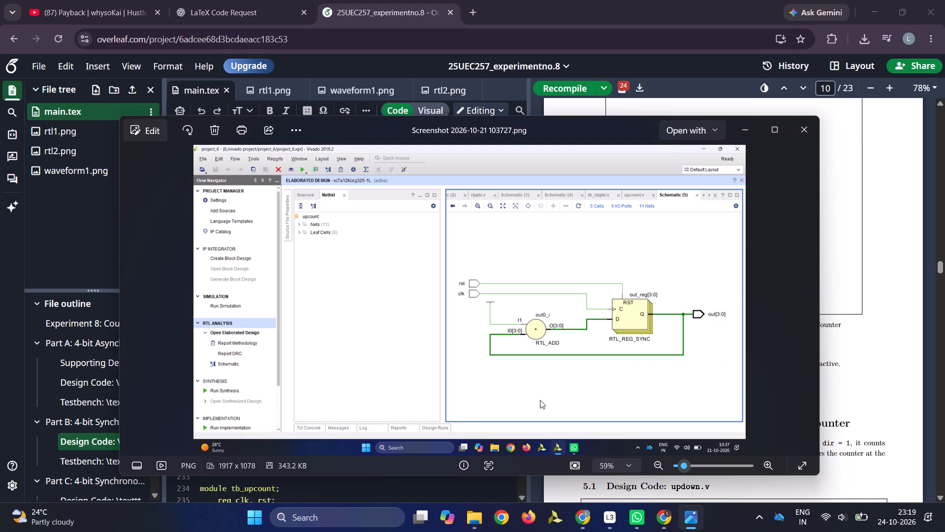
{"action": "left_click", "coordinate": [805, 299]}
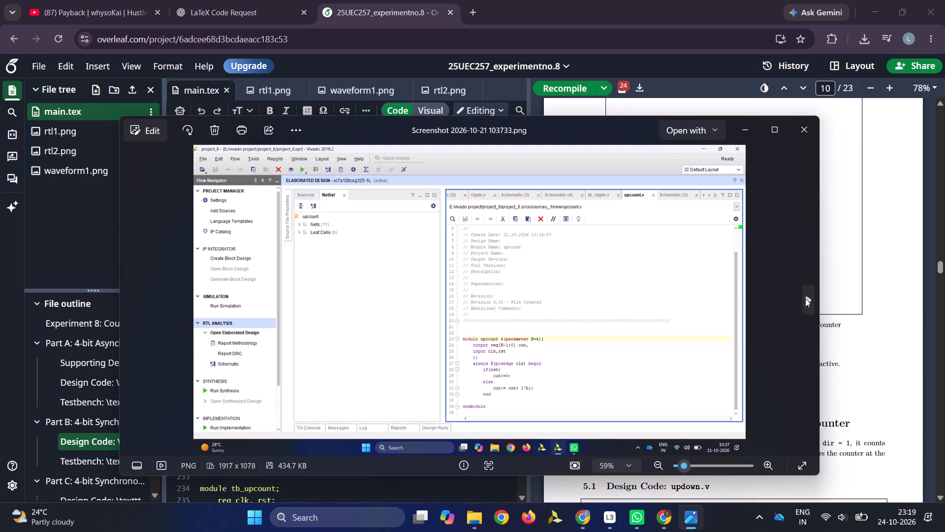
{"action": "left_click", "coordinate": [805, 299]}
{"action": "left_click", "coordinate": [648, 315]}
{"action": "key", "text": "ctrl+c"}
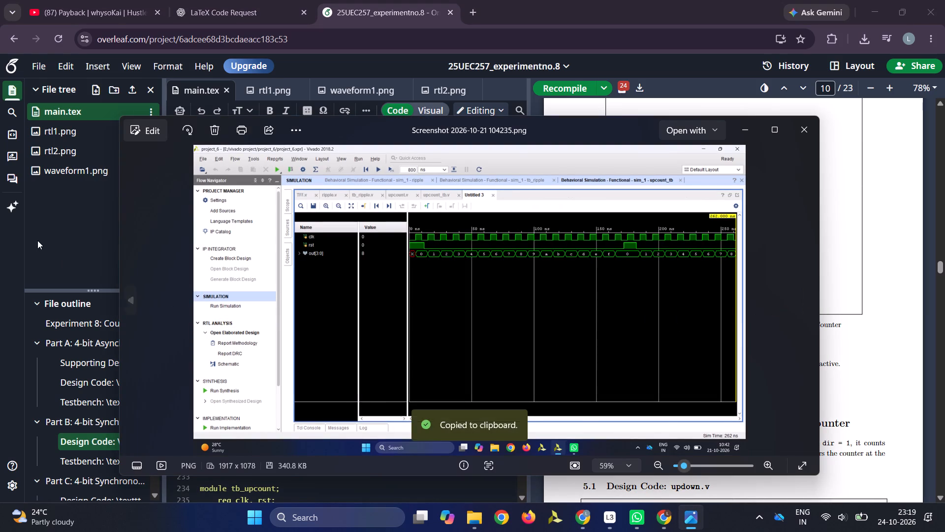
Return to Overleaf and upload the copied up-counter simulation waveform screenshot to the project files.
{"action": "left_click", "coordinate": [36, 239]}
{"action": "left_click", "coordinate": [134, 95]}
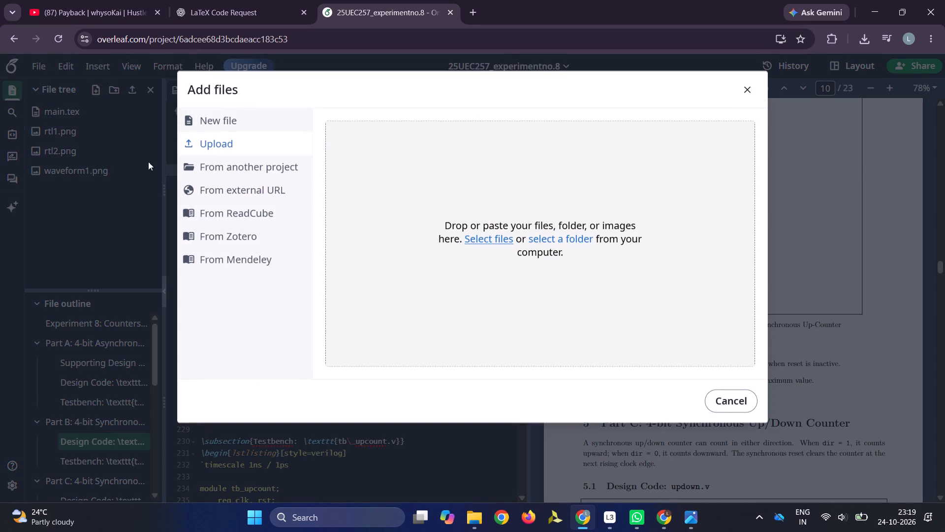
{"action": "left_click", "coordinate": [387, 324]}
{"action": "key", "text": "ctrl+v"}
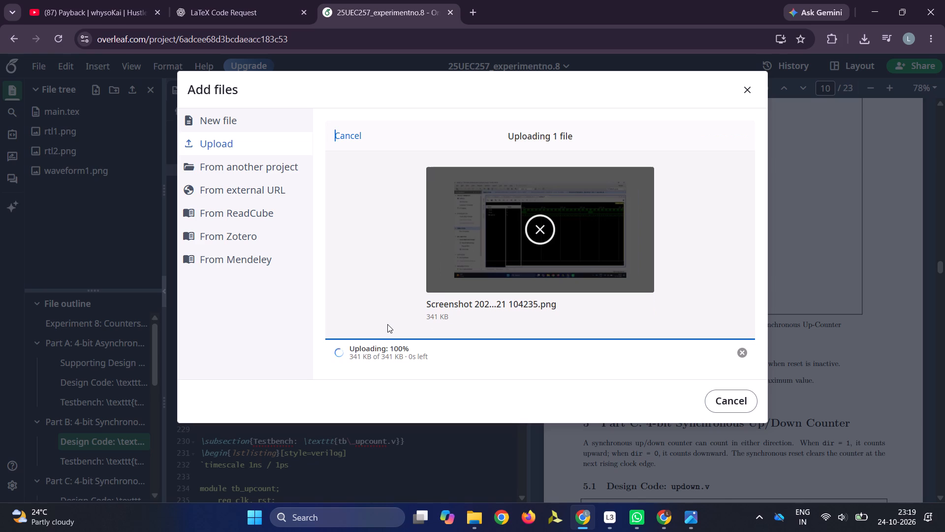
Rename the uploaded waveform screenshot as waveform2.png and reopen main.tex.
{"action": "left_click", "coordinate": [38, 171]}
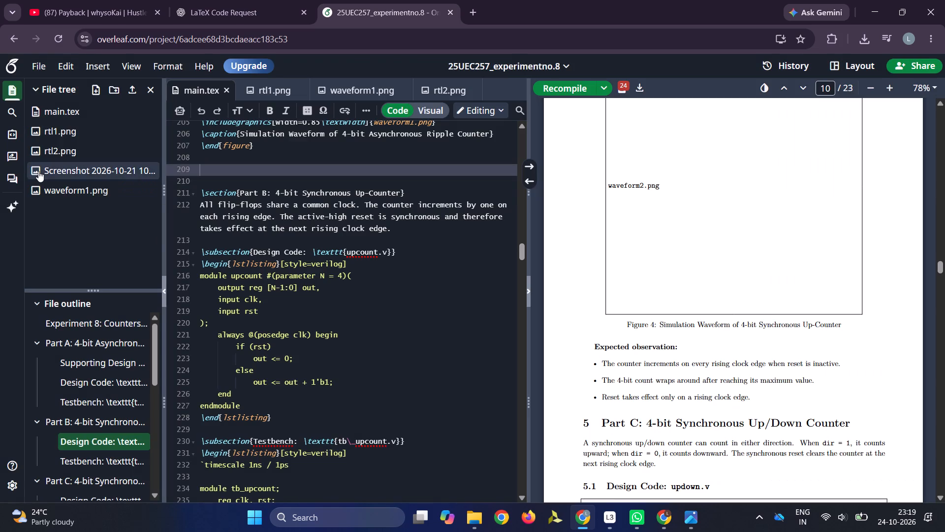
{"action": "right_click", "coordinate": [46, 168]}
{"action": "left_click", "coordinate": [75, 194]}
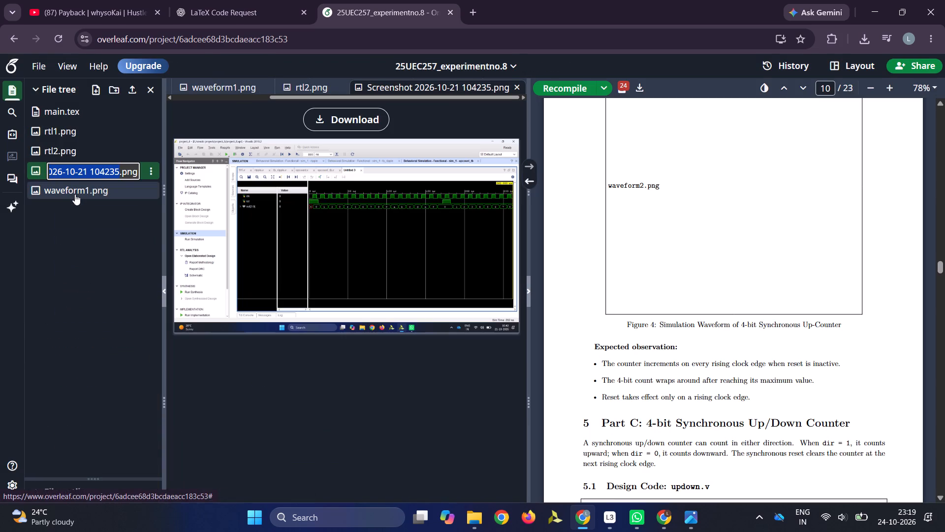
{"action": "type", "text": "waveform2"}
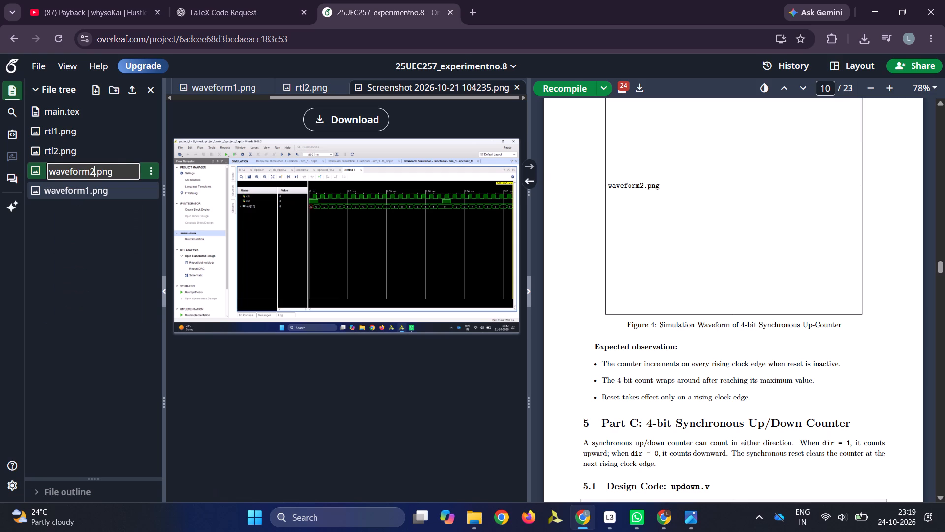
{"action": "key", "text": "Return"}
{"action": "left_click", "coordinate": [60, 110]}
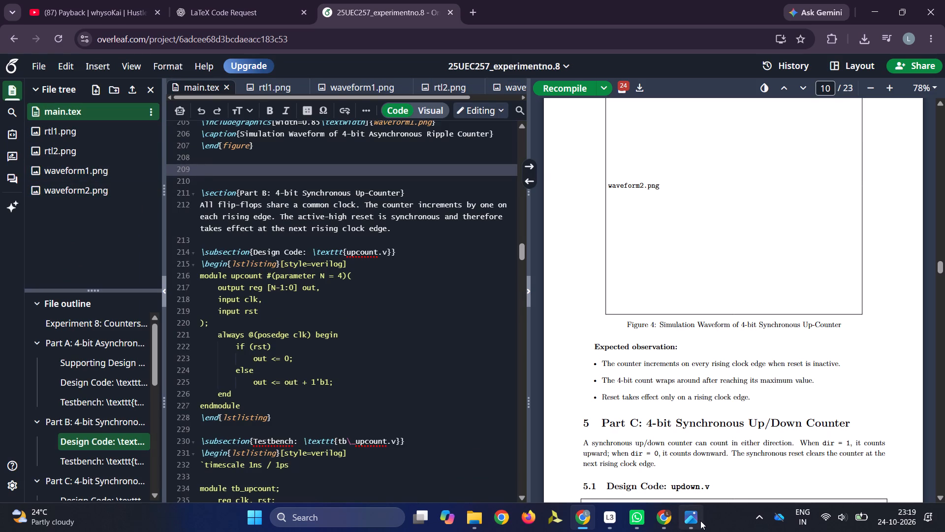
Switch to Photos, advance to the up/down counter RTL schematic, inspect it, and return to Overleaf.
{"action": "left_click", "coordinate": [700, 521]}
{"action": "left_click", "coordinate": [806, 298]}
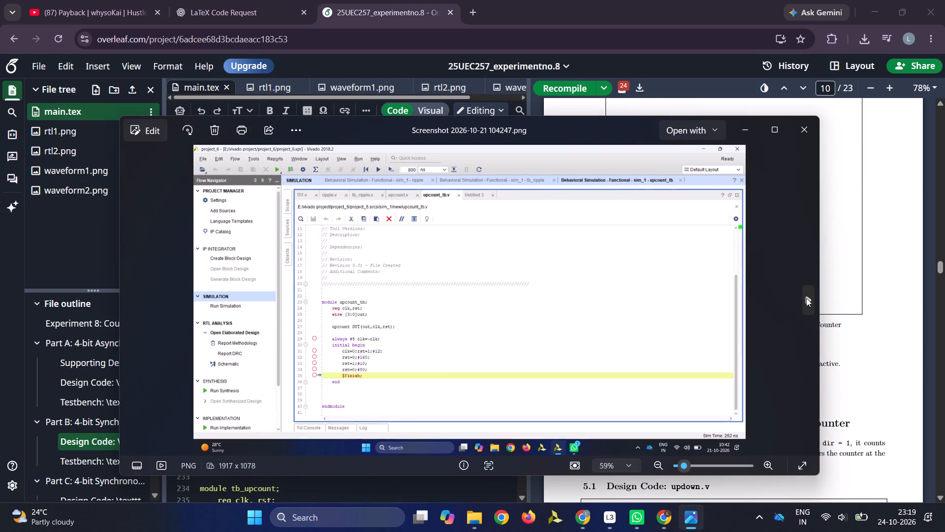
{"action": "left_click", "coordinate": [806, 298]}
{"action": "scroll", "coordinate": [476, 303], "scroll_direction": "up", "scroll_amount": 2}
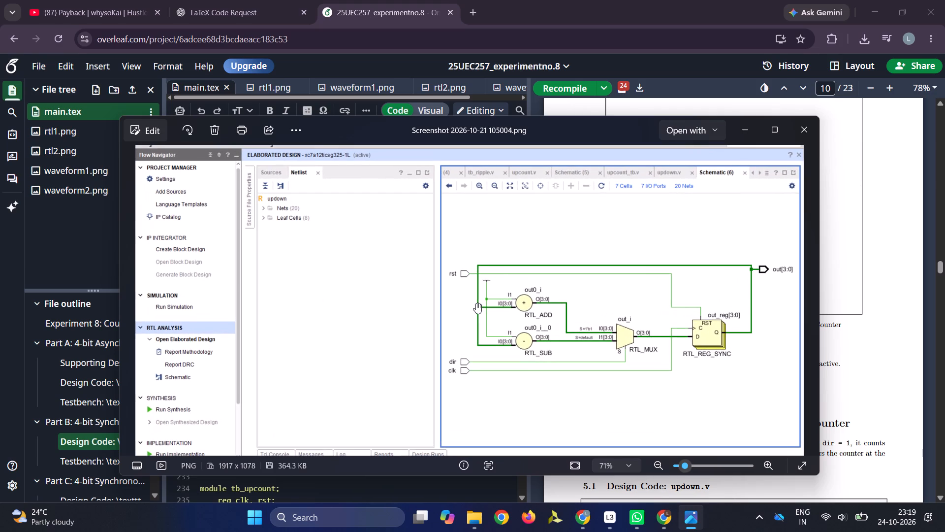
{"action": "scroll", "coordinate": [476, 301], "scroll_direction": "down", "scroll_amount": 4}
{"action": "left_click", "coordinate": [476, 301]}
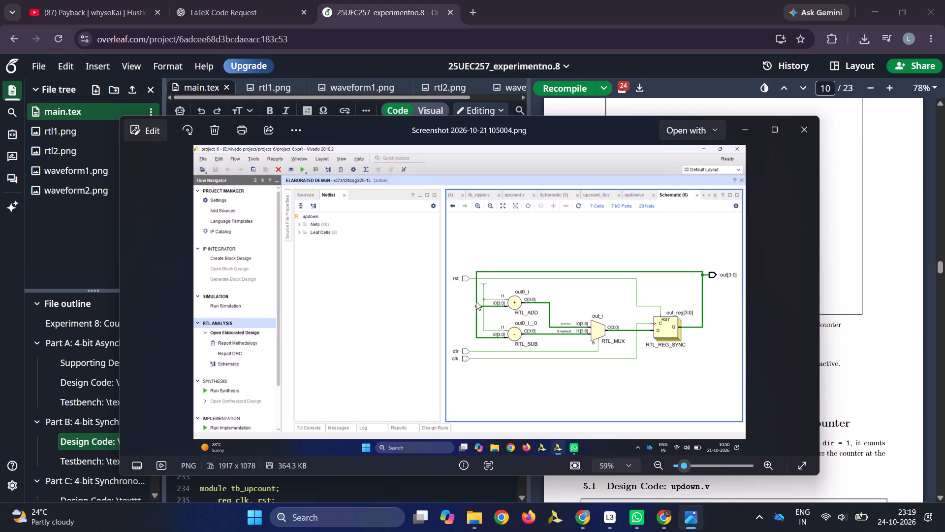
{"action": "left_click", "coordinate": [754, 133]}
Review Part C's up/down counter code, testbench and figure filenames in the compiled report preview.
{"action": "scroll", "coordinate": [697, 271], "scroll_direction": "down", "scroll_amount": 5}
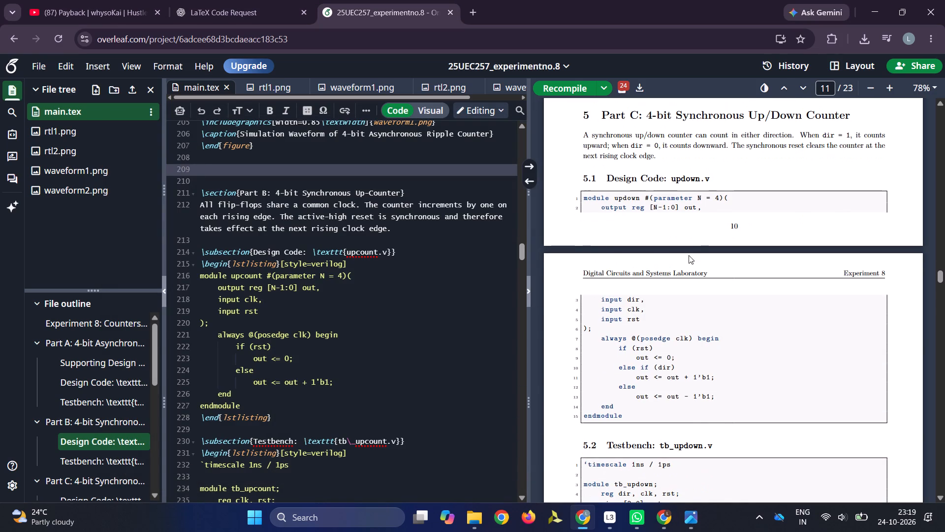
{"action": "scroll", "coordinate": [688, 208], "scroll_direction": "down", "scroll_amount": 3}
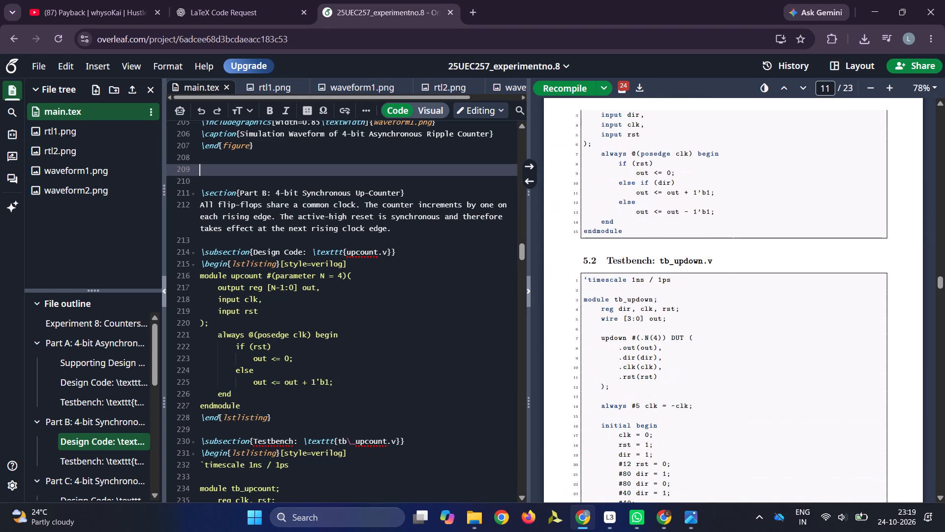
{"action": "scroll", "coordinate": [688, 208], "scroll_direction": "down", "scroll_amount": 20}
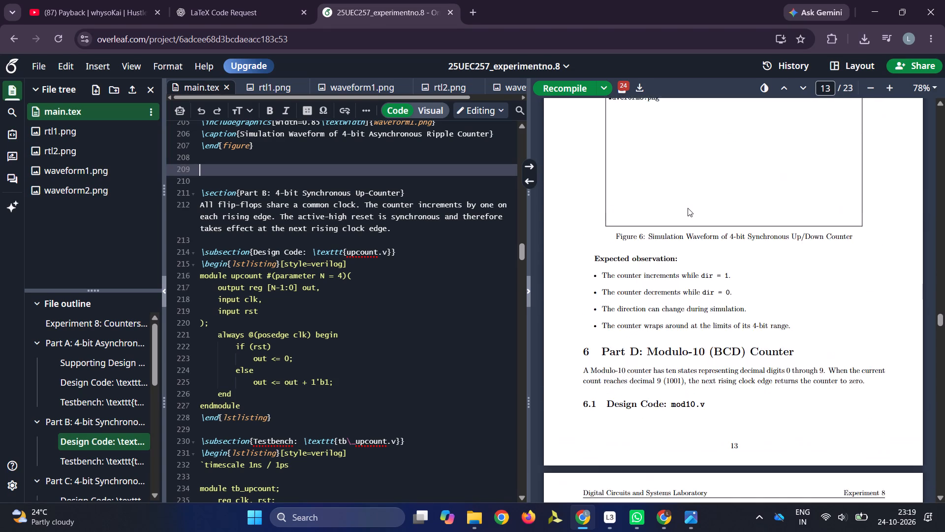
{"action": "scroll", "coordinate": [688, 208], "scroll_direction": "down", "scroll_amount": 5}
{"action": "scroll", "coordinate": [688, 208], "scroll_direction": "up", "scroll_amount": 4}
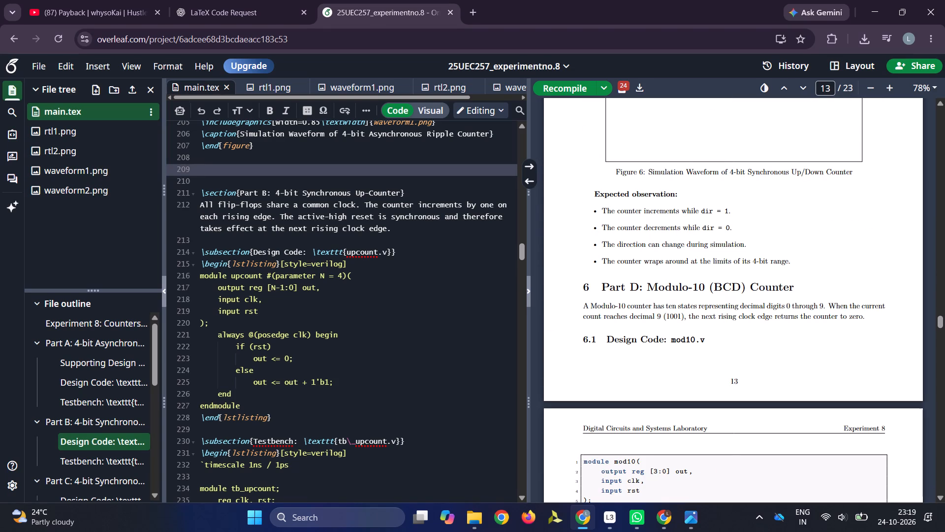
{"action": "scroll", "coordinate": [688, 208], "scroll_direction": "down", "scroll_amount": 5}
{"action": "scroll", "coordinate": [688, 208], "scroll_direction": "up", "scroll_amount": 20}
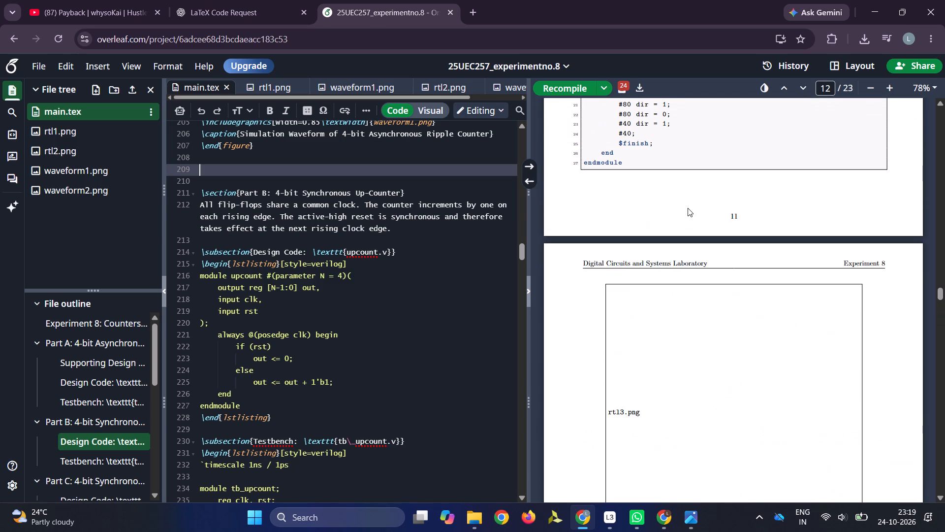
{"action": "scroll", "coordinate": [688, 208], "scroll_direction": "up", "scroll_amount": 1}
{"action": "scroll", "coordinate": [688, 208], "scroll_direction": "down", "scroll_amount": 1}
{"action": "scroll", "coordinate": [688, 208], "scroll_direction": "up", "scroll_amount": 7}
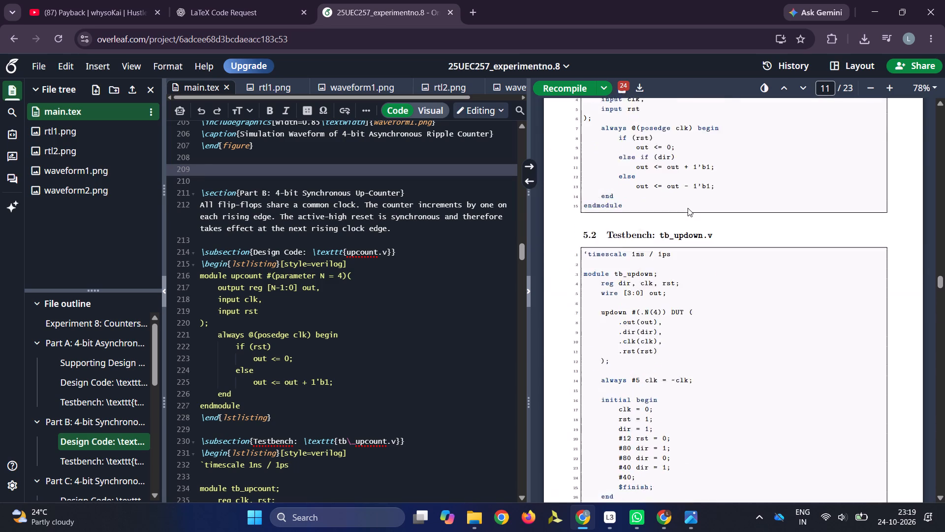
{"action": "scroll", "coordinate": [688, 208], "scroll_direction": "up", "scroll_amount": 5}
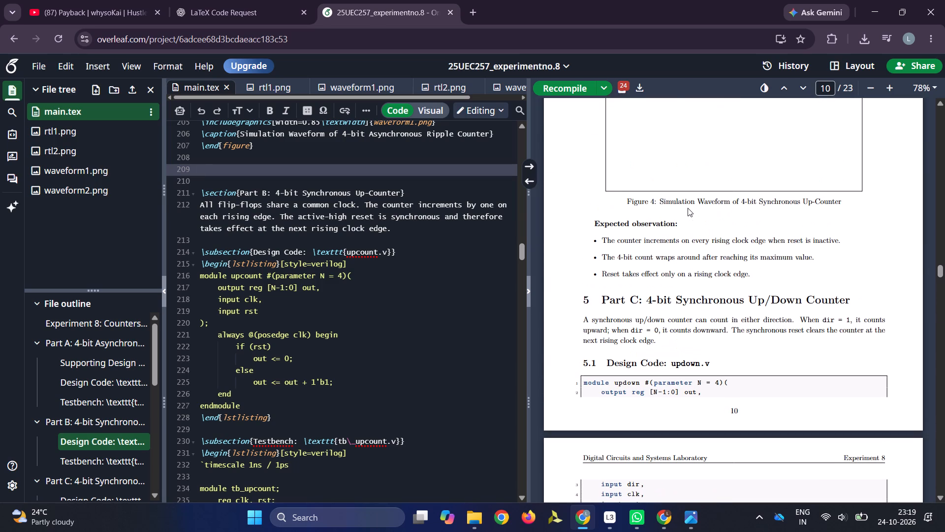
{"action": "scroll", "coordinate": [687, 208], "scroll_direction": "down", "scroll_amount": 2}
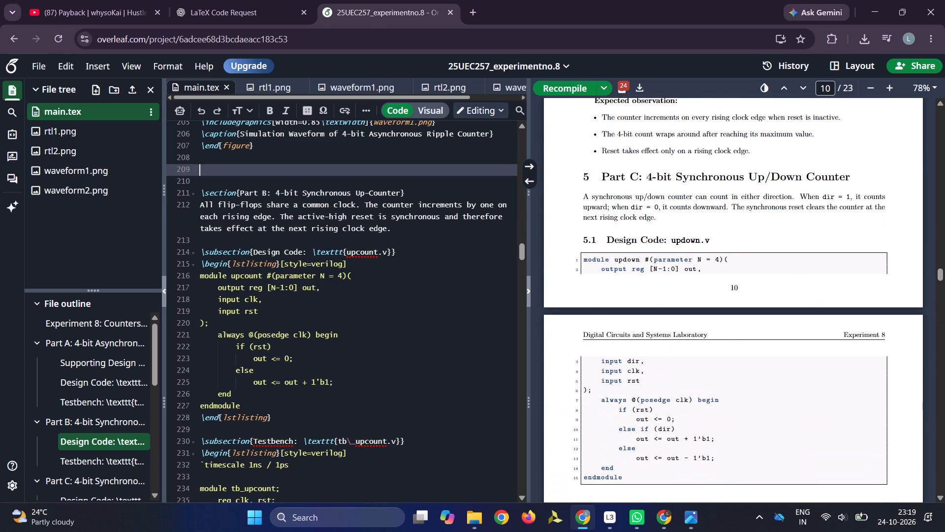
Switch to Photos and compare the up/down counter code and waveform screenshots with the preceding up-counter testbench screenshot.
{"action": "left_click", "coordinate": [693, 510]}
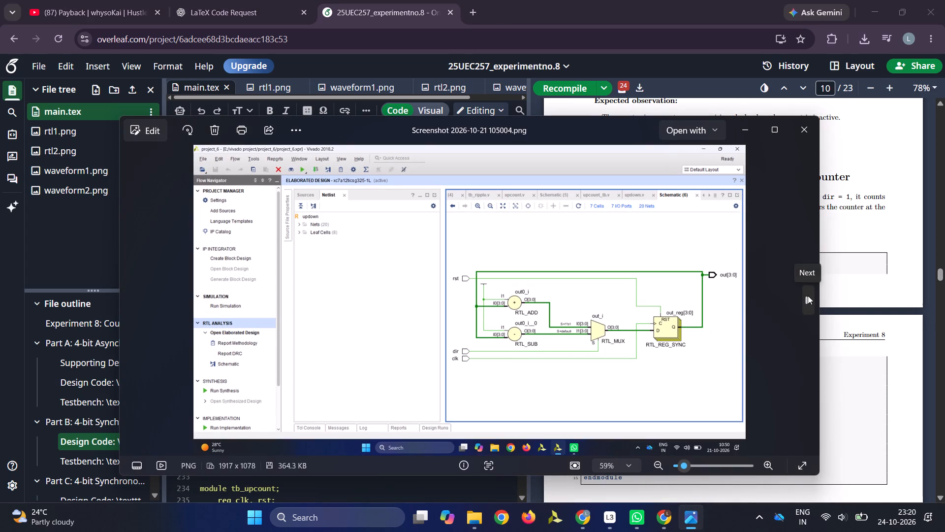
{"action": "left_click", "coordinate": [803, 298]}
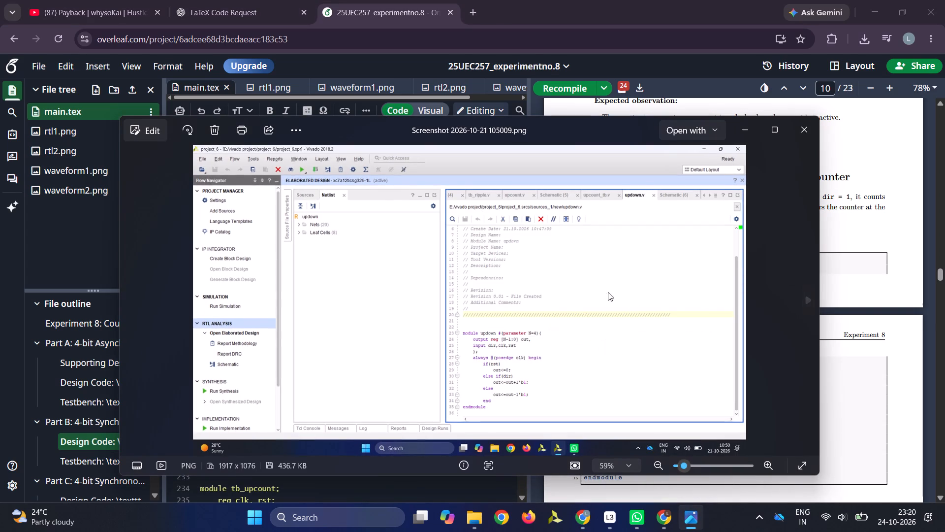
{"action": "scroll", "coordinate": [600, 290], "scroll_direction": "up", "scroll_amount": 4}
{"action": "scroll", "coordinate": [600, 290], "scroll_direction": "down", "scroll_amount": 5}
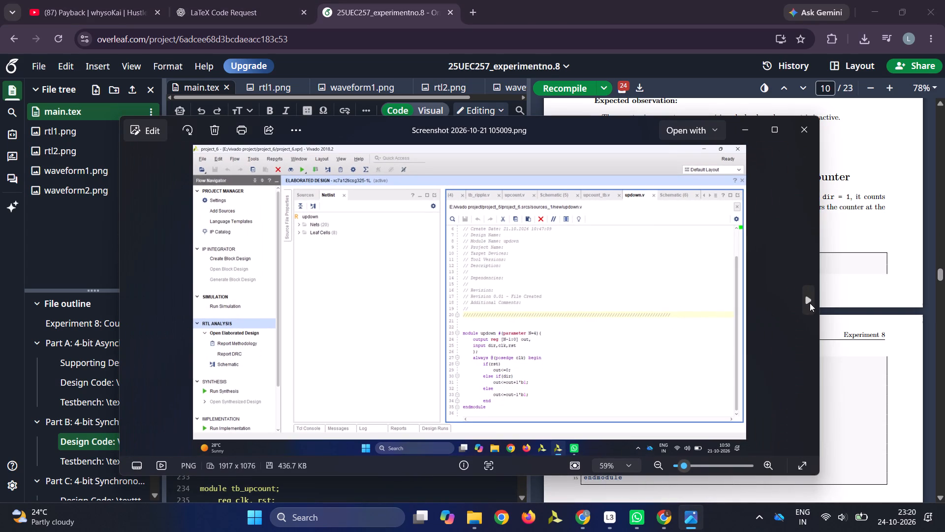
{"action": "left_click", "coordinate": [810, 303]}
{"action": "left_click", "coordinate": [480, 320]}
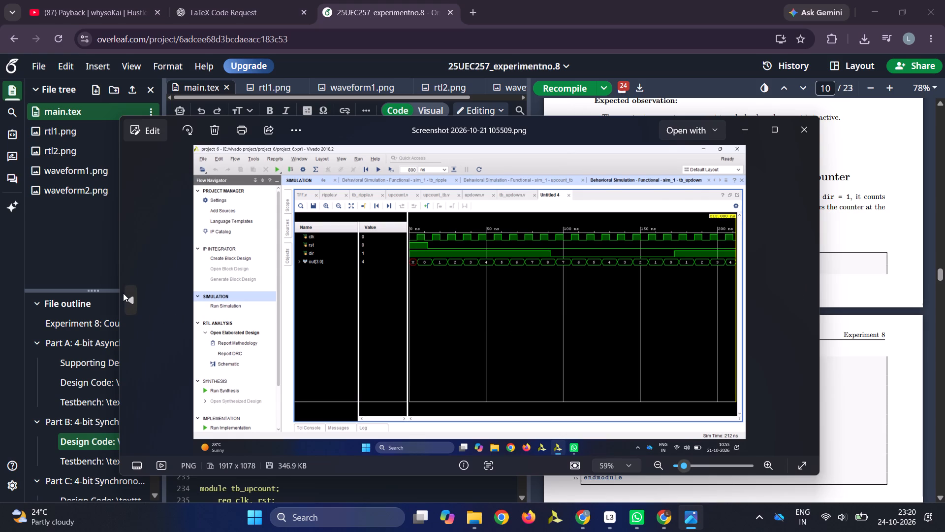
{"action": "left_click", "coordinate": [131, 296]}
{"action": "double_click", "coordinate": [131, 296]}
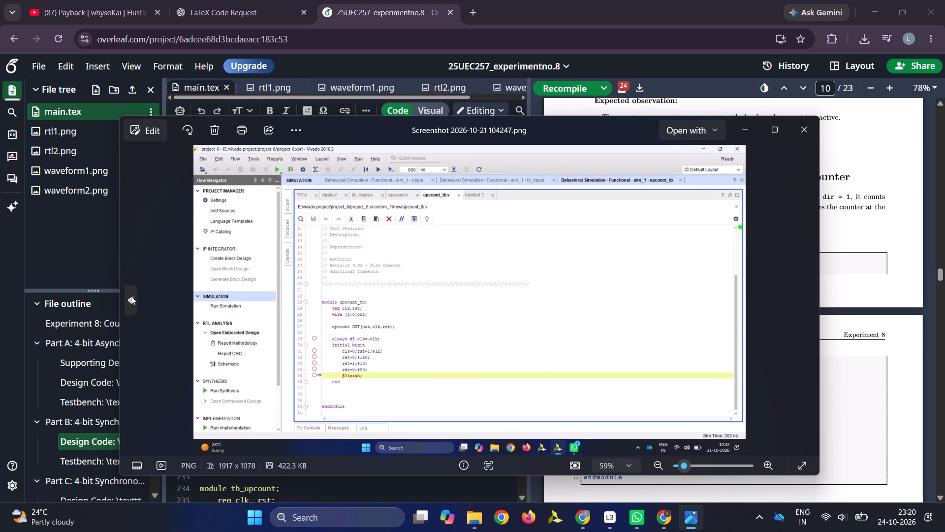
{"action": "left_click", "coordinate": [131, 296]}
{"action": "left_click", "coordinate": [808, 305]}
{"action": "scroll", "coordinate": [141, 328], "scroll_direction": "up", "scroll_amount": 2}
{"action": "scroll", "coordinate": [296, 332], "scroll_direction": "up", "scroll_amount": 2}
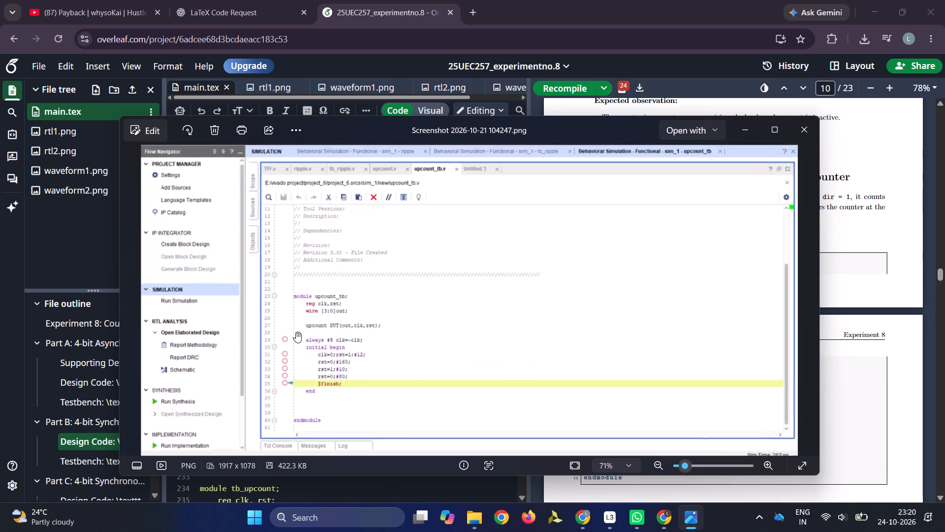
{"action": "scroll", "coordinate": [296, 332], "scroll_direction": "up", "scroll_amount": 3}
{"action": "left_click", "coordinate": [296, 332]}
{"action": "scroll", "coordinate": [296, 332], "scroll_direction": "down", "scroll_amount": 10}
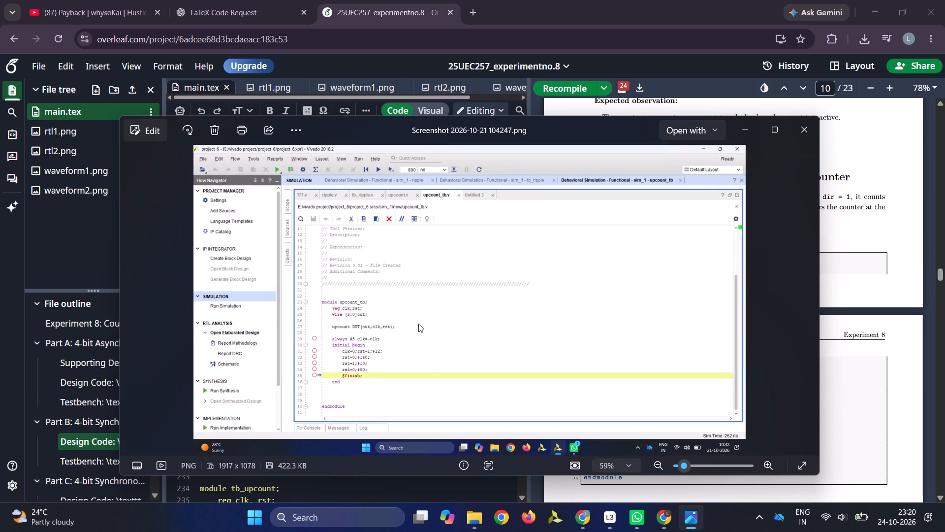
Look through the up/down, reset-comparison and BCD counter screenshots, and go back to the up/down counter RTL schematic.
{"action": "left_click", "coordinate": [806, 299]}
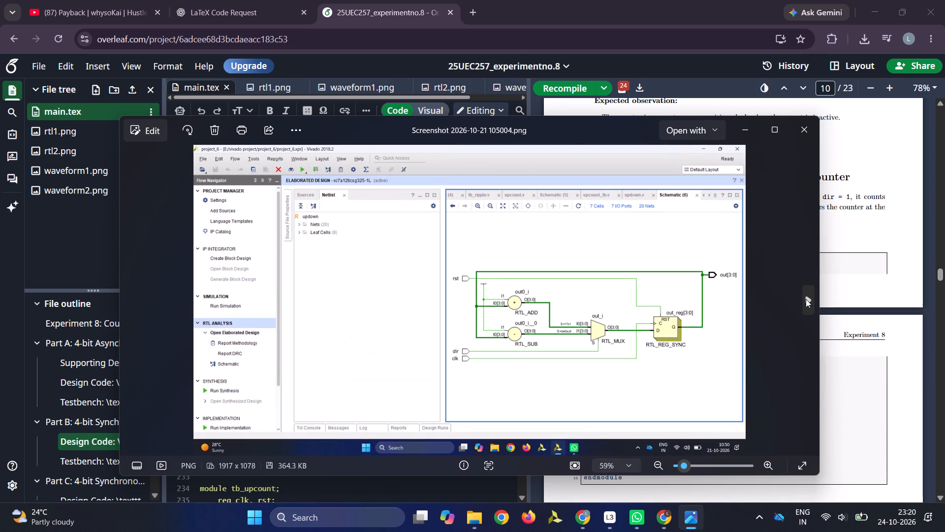
{"action": "left_click", "coordinate": [806, 299]}
{"action": "left_click", "coordinate": [806, 299]}
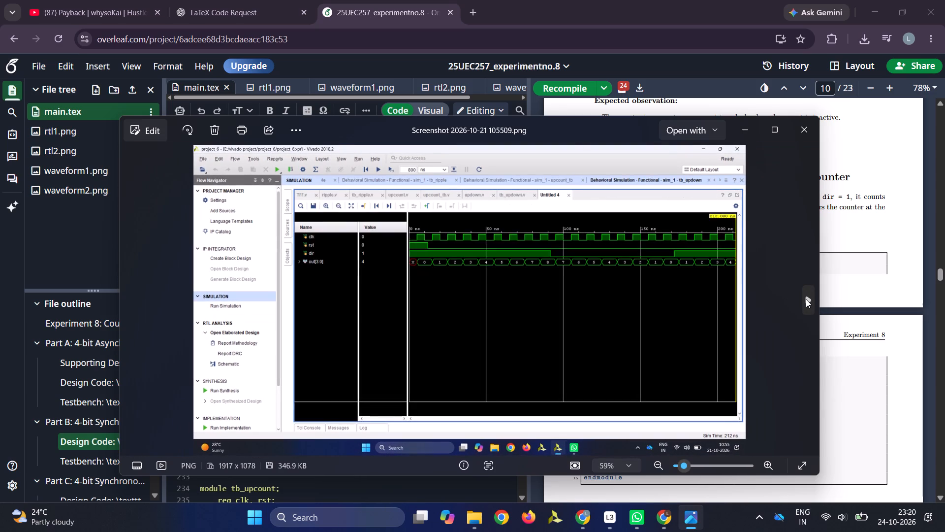
{"action": "left_click", "coordinate": [806, 299]}
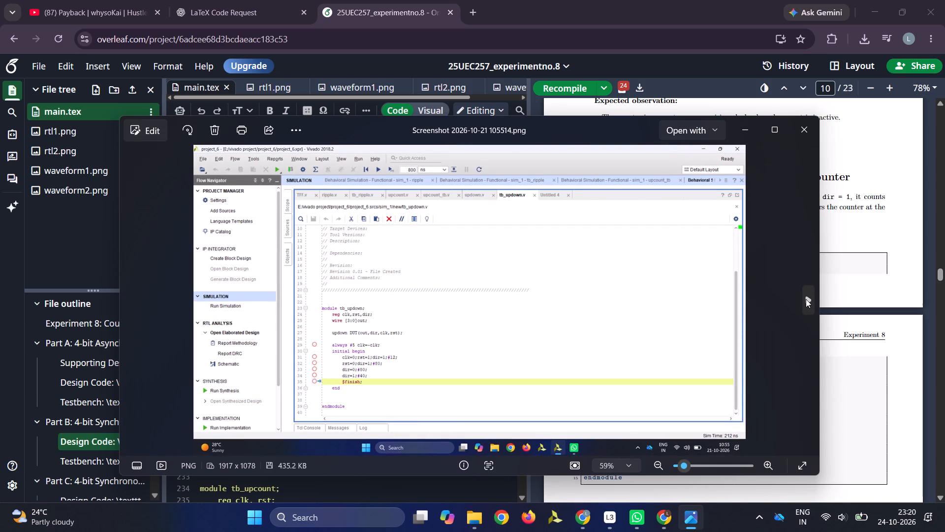
{"action": "left_click", "coordinate": [806, 299]}
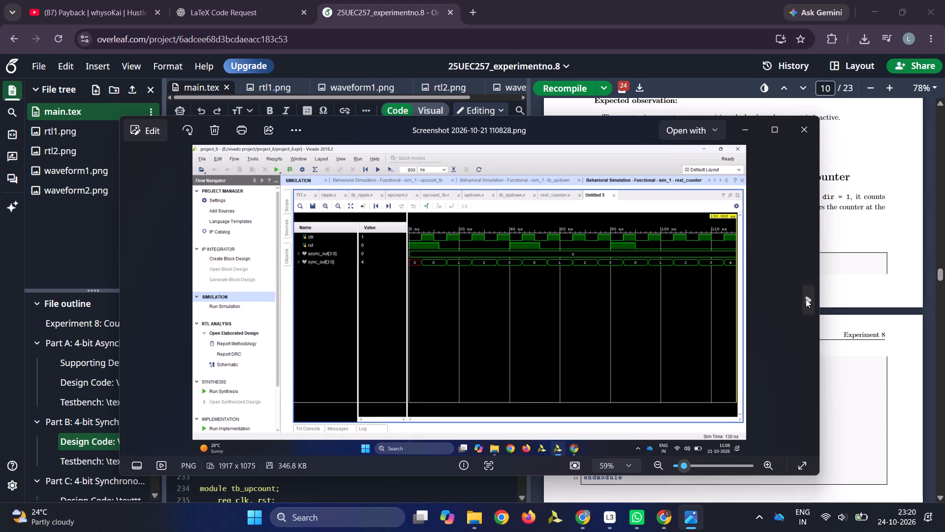
{"action": "left_click", "coordinate": [806, 299]}
{"action": "left_click", "coordinate": [806, 299]}
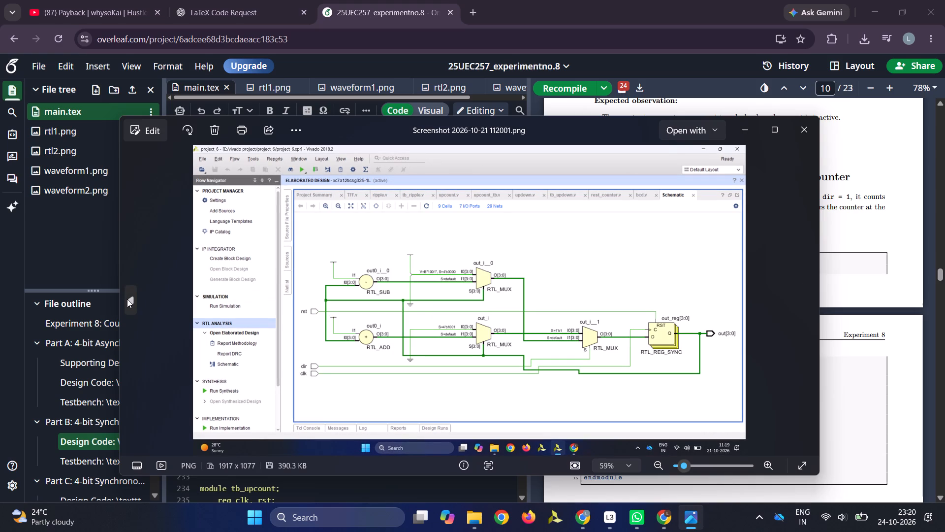
{"action": "left_click", "coordinate": [127, 299]}
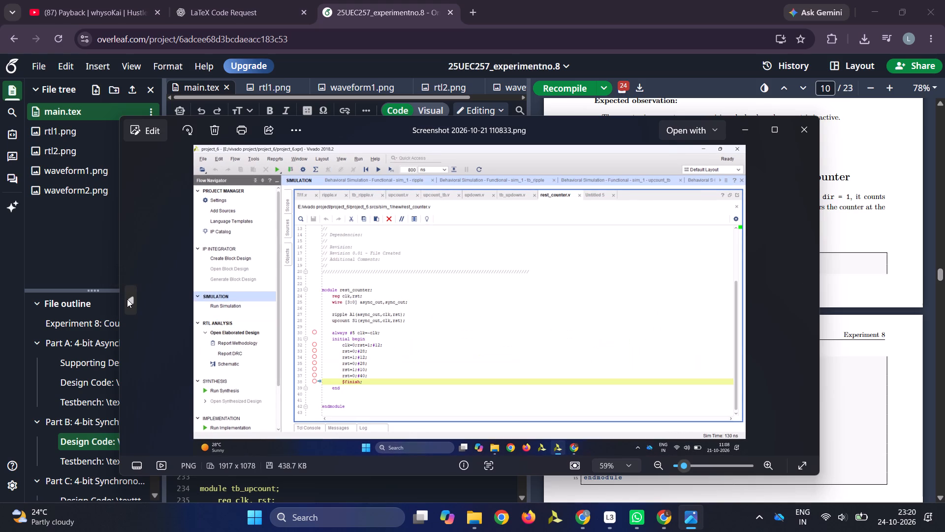
{"action": "left_click", "coordinate": [137, 299]}
{"action": "left_click", "coordinate": [137, 299]}
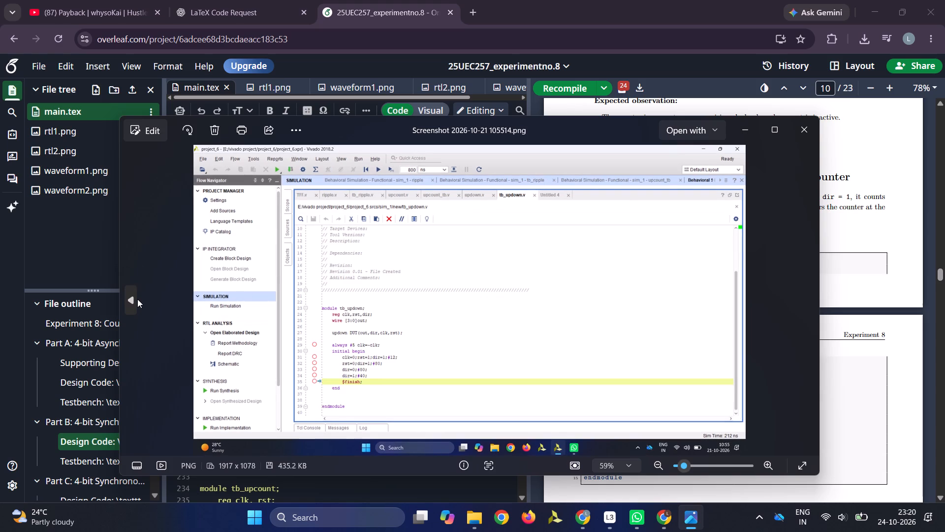
{"action": "left_click", "coordinate": [137, 299]}
{"action": "left_click", "coordinate": [137, 299]}
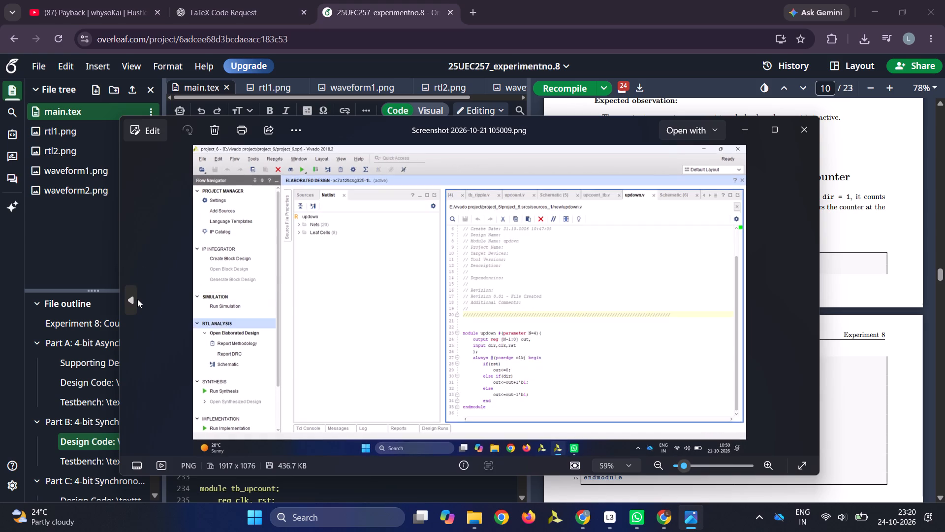
{"action": "left_click", "coordinate": [137, 299]}
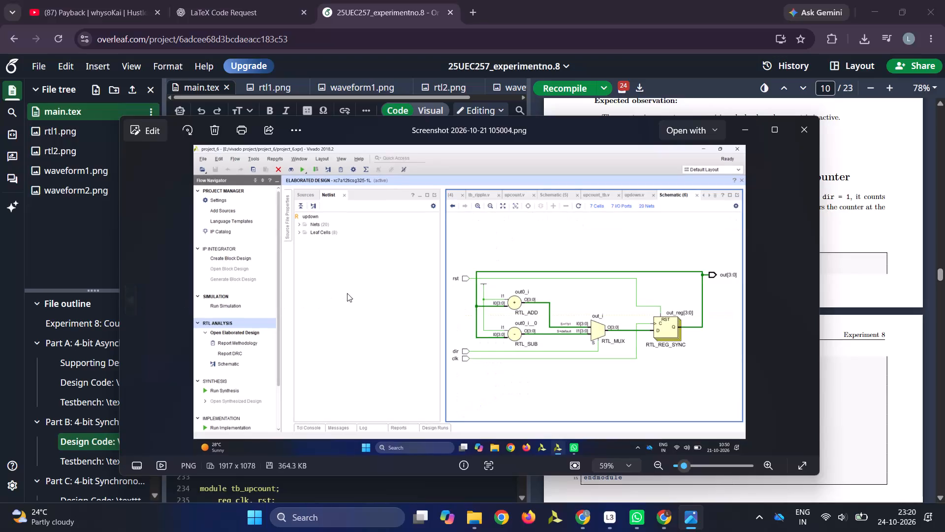
Advance to the up/down counter simulation waveform screenshot and copy the image.
{"action": "left_click", "coordinate": [805, 297]}
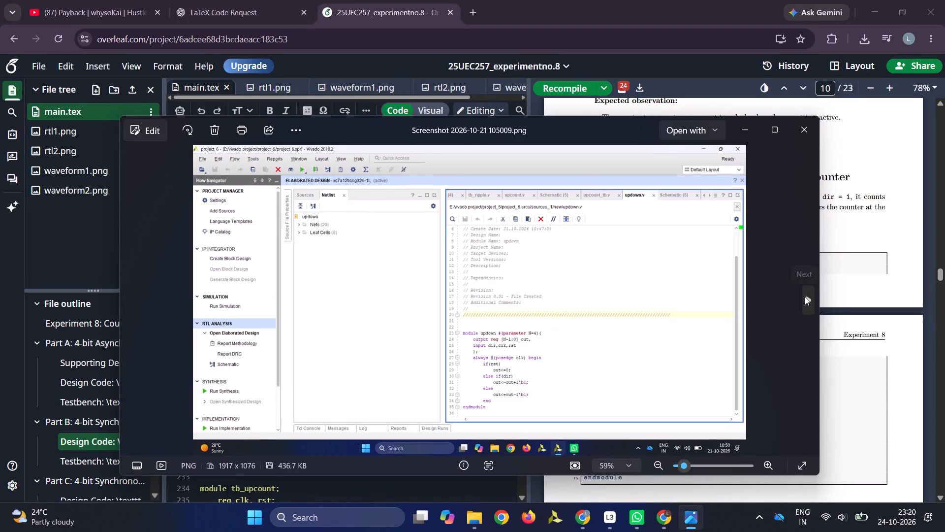
{"action": "left_click", "coordinate": [805, 297]}
{"action": "left_click", "coordinate": [496, 290]}
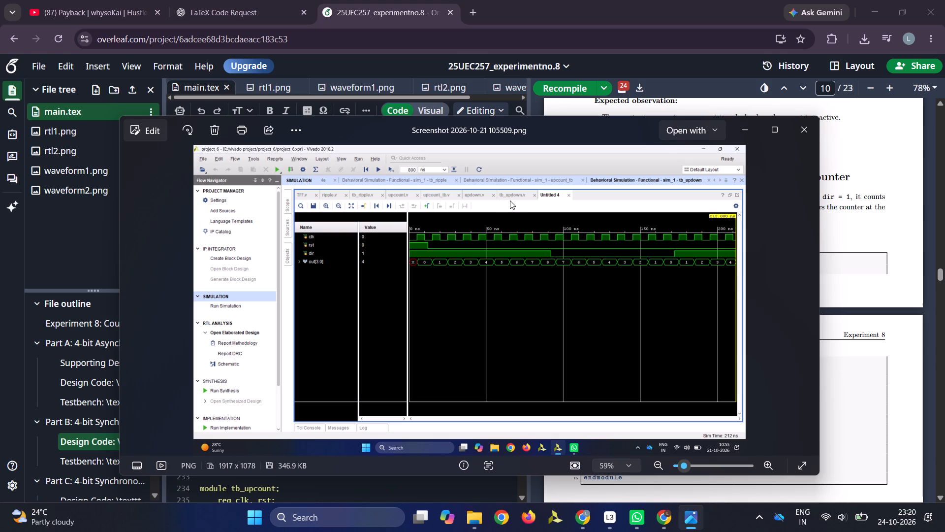
{"action": "left_click", "coordinate": [509, 269]}
{"action": "key", "text": "ctrl+c"}
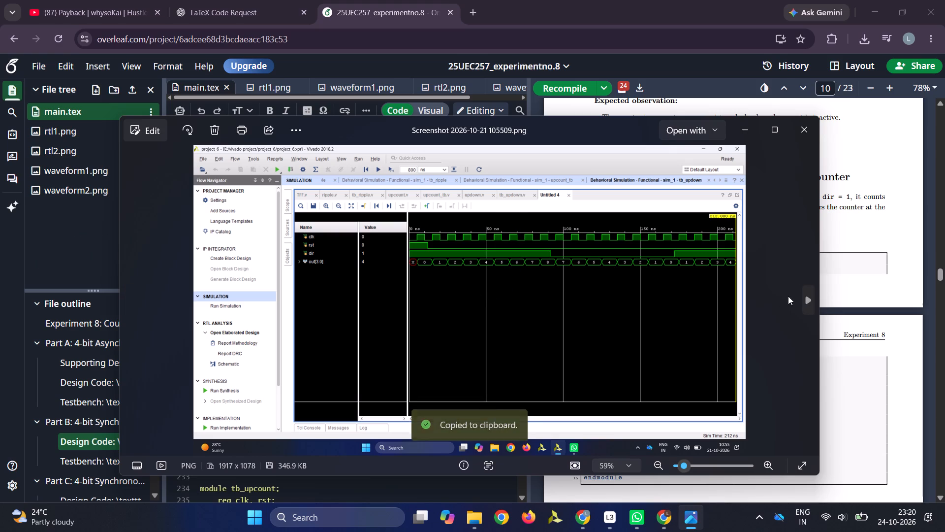
Compare the reset-comparison screenshots with the up/down counter waveform and testbench, inspect the waveform up close, and return to Overleaf.
{"action": "left_click", "coordinate": [805, 298]}
{"action": "left_click", "coordinate": [805, 298]}
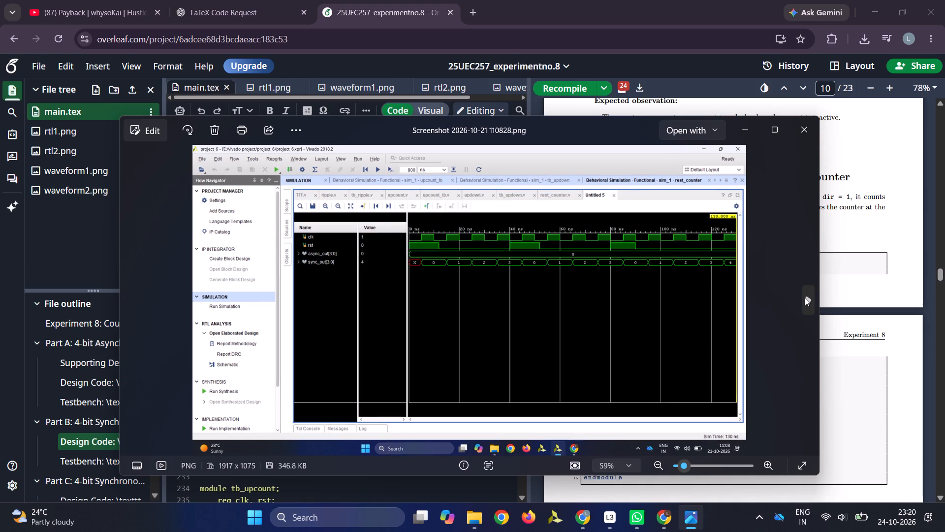
{"action": "left_click", "coordinate": [805, 298]}
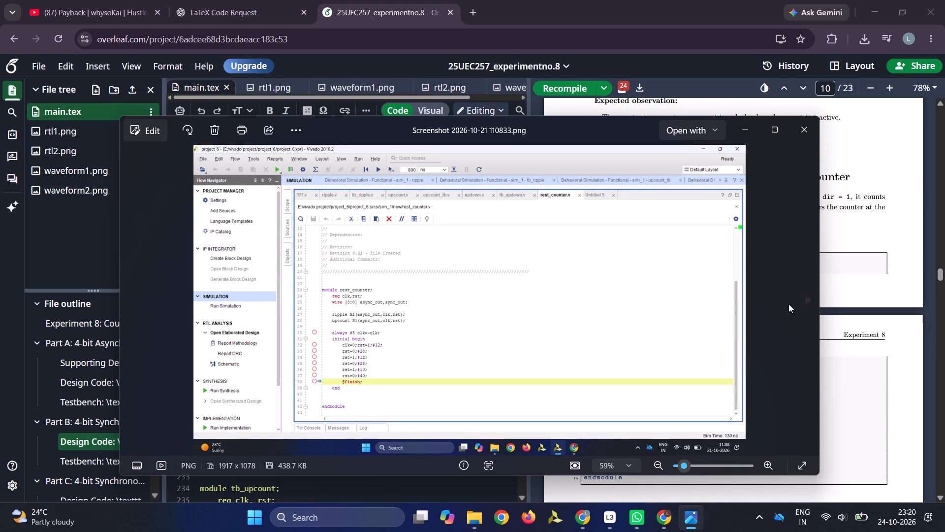
{"action": "left_click", "coordinate": [131, 292]}
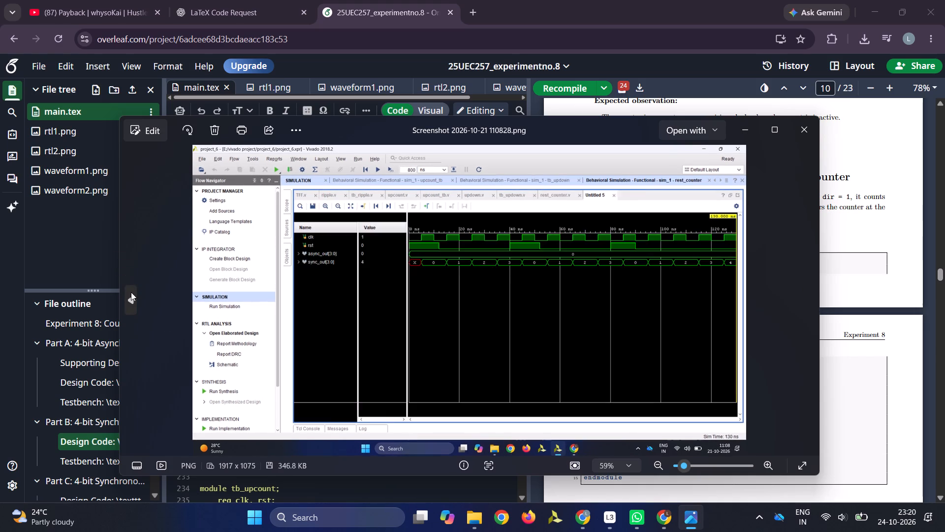
{"action": "double_click", "coordinate": [131, 292]}
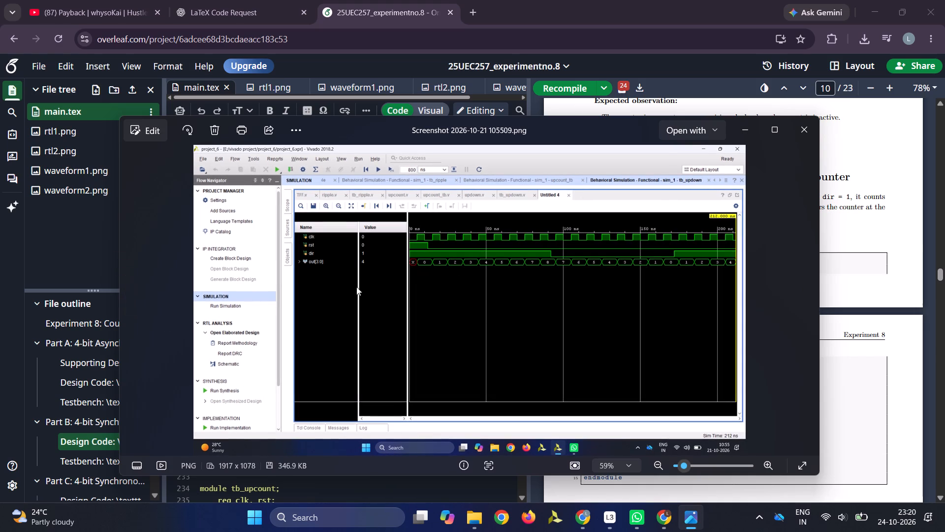
{"action": "scroll", "coordinate": [509, 280], "scroll_direction": "up", "scroll_amount": 3}
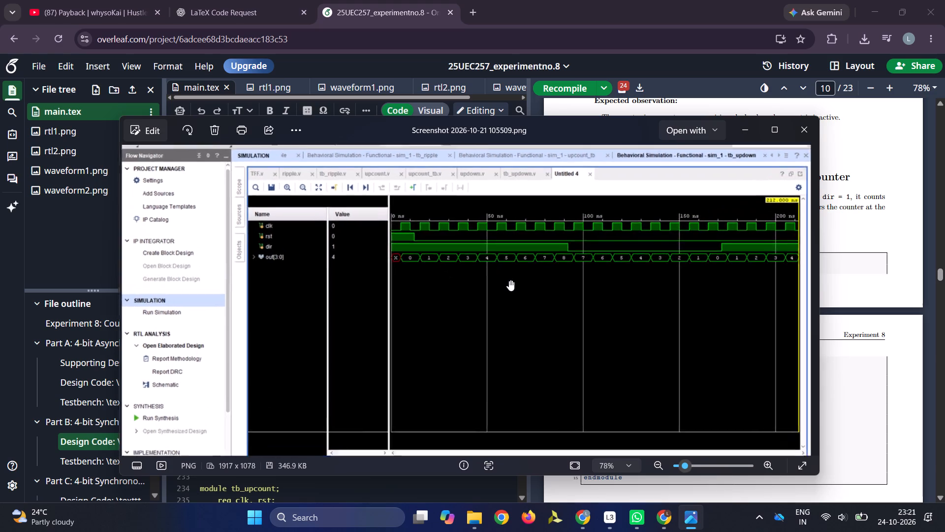
{"action": "scroll", "coordinate": [509, 280], "scroll_direction": "up", "scroll_amount": 3}
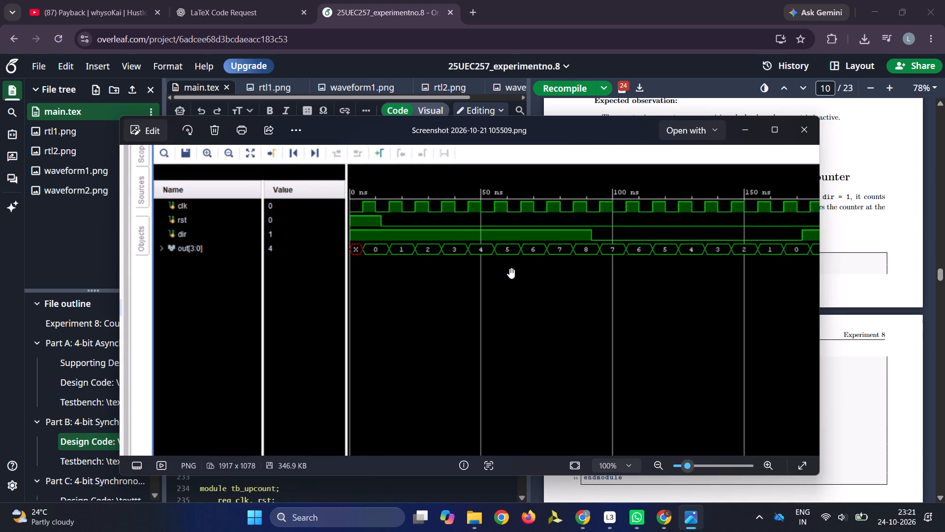
{"action": "scroll", "coordinate": [663, 252], "scroll_direction": "down", "scroll_amount": 3}
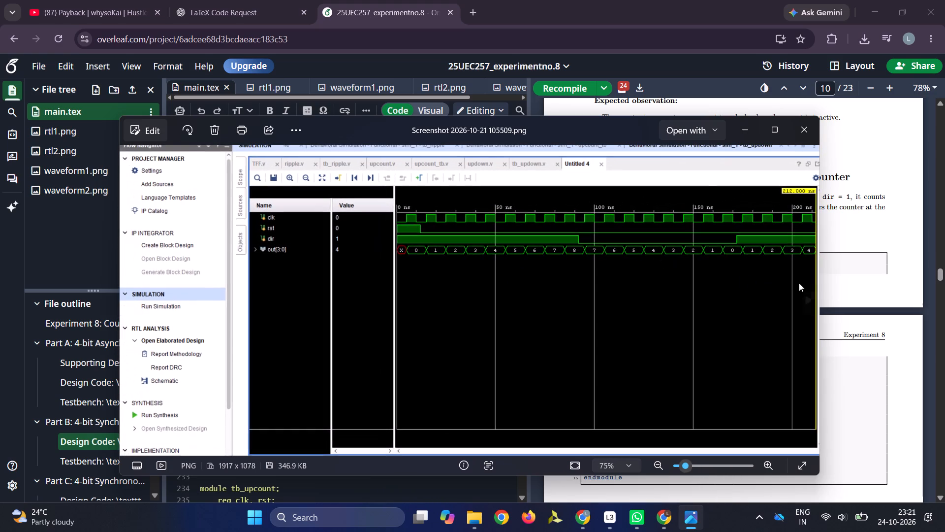
{"action": "left_click", "coordinate": [804, 302]}
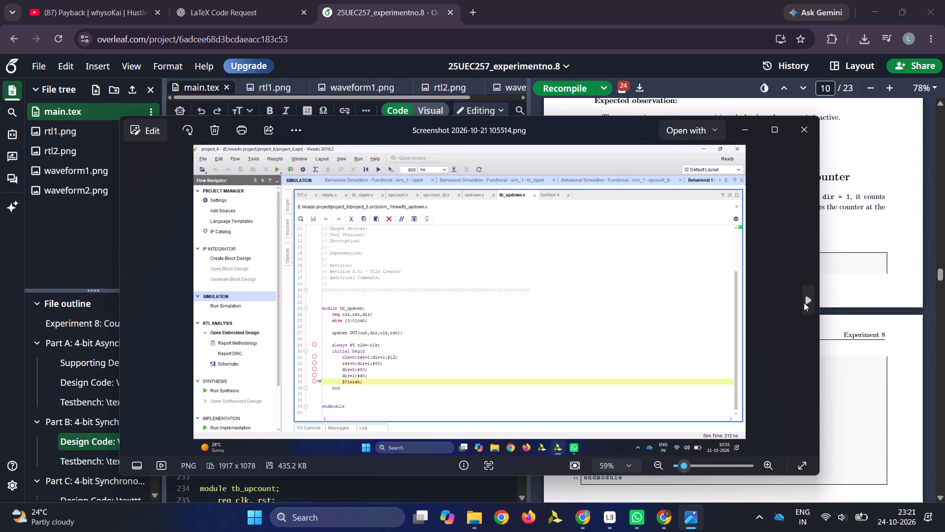
{"action": "left_click", "coordinate": [745, 138]}
Review the compiled report preview around Part B's RTL schematic and waveform figures and Part C's code, checking the figure filenames.
{"action": "scroll", "coordinate": [704, 292], "scroll_direction": "down", "scroll_amount": 4}
{"action": "scroll", "coordinate": [704, 292], "scroll_direction": "up", "scroll_amount": 2}
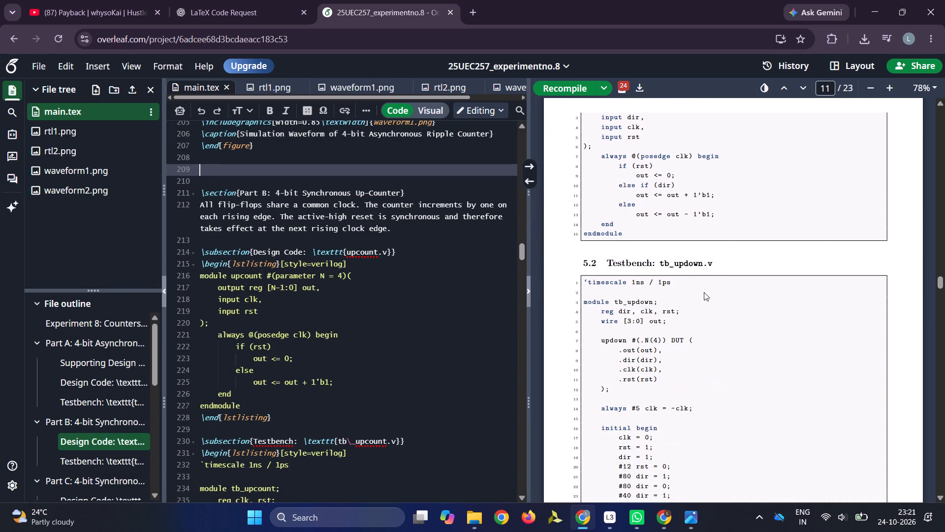
{"action": "scroll", "coordinate": [704, 292], "scroll_direction": "up", "scroll_amount": 16}
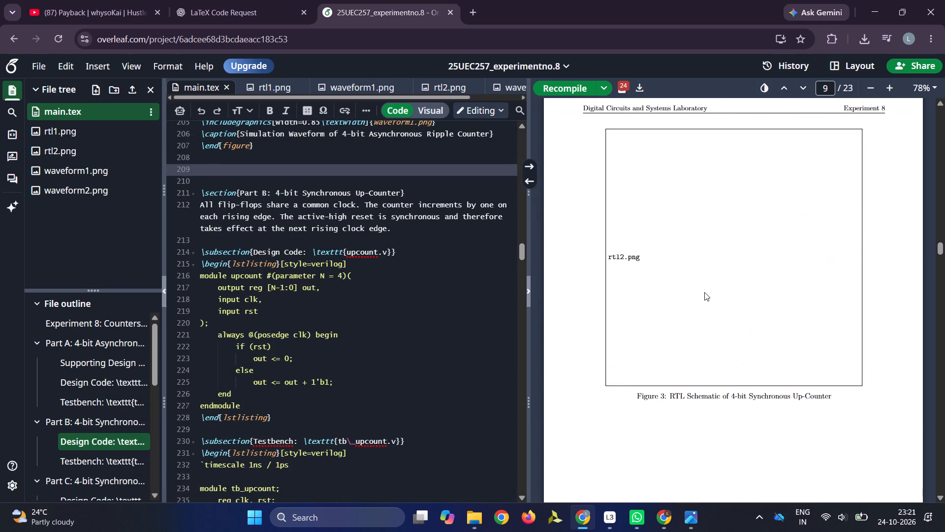
{"action": "scroll", "coordinate": [704, 292], "scroll_direction": "up", "scroll_amount": 5}
{"action": "scroll", "coordinate": [704, 292], "scroll_direction": "down", "scroll_amount": 3}
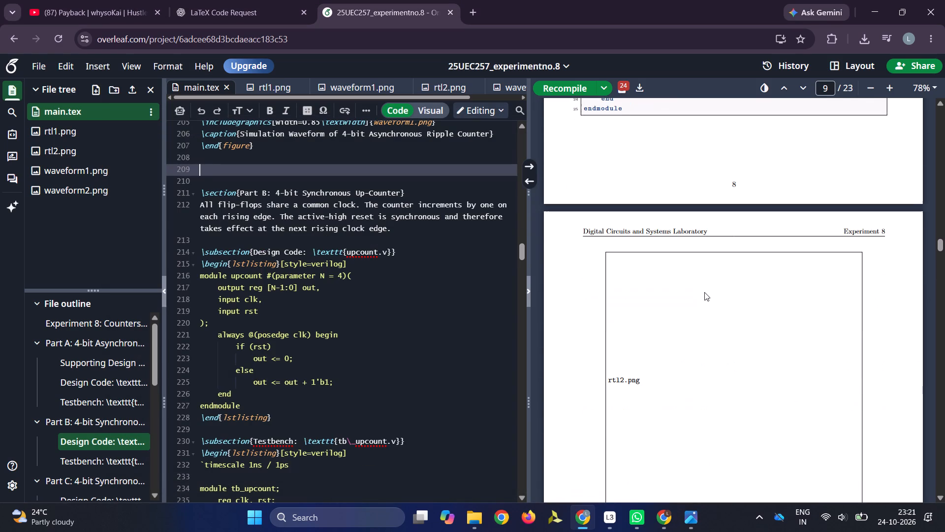
{"action": "scroll", "coordinate": [630, 346], "scroll_direction": "down", "scroll_amount": 9}
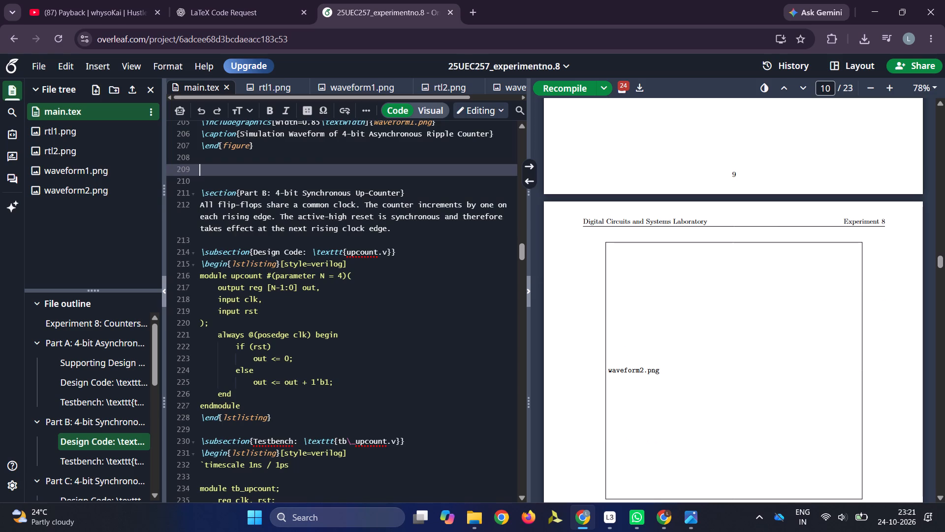
{"action": "scroll", "coordinate": [346, 337], "scroll_direction": "down", "scroll_amount": 2}
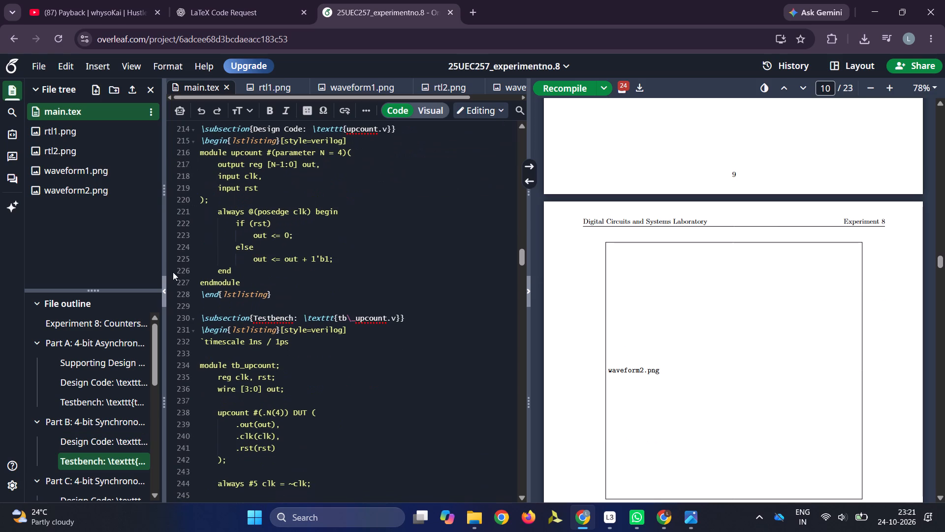
Rename the project file rtl2.png as rtl12.png.
{"action": "right_click", "coordinate": [58, 151]}
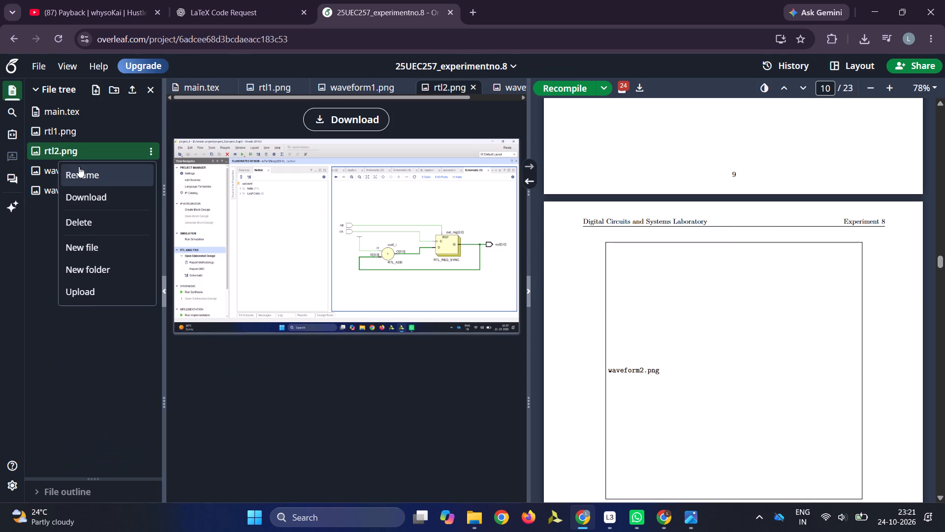
{"action": "left_click", "coordinate": [80, 171]}
{"action": "key", "text": "Right"}
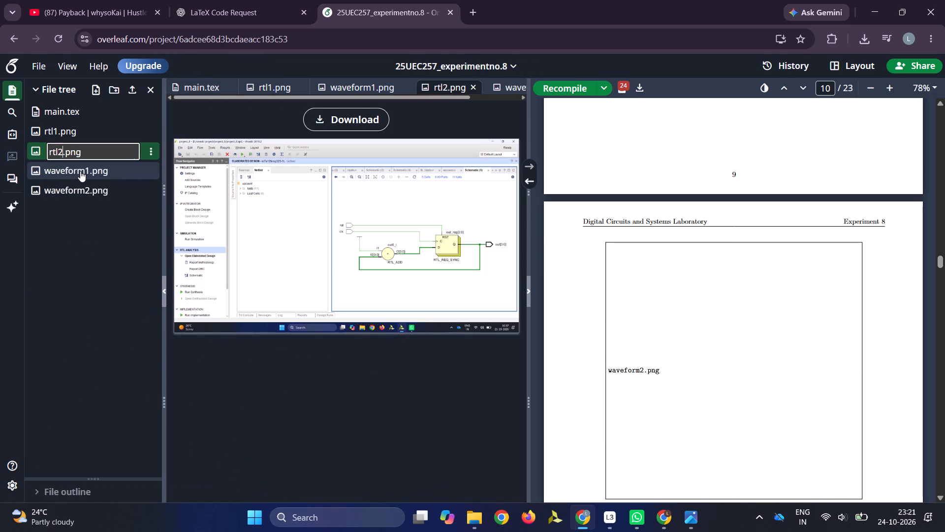
{"action": "key", "text": "Left"}
{"action": "key", "text": "1"}
{"action": "key", "text": "Return"}
Reopen main.tex and review it from Part B's testbench to Part C's up/down counter design code.
{"action": "left_click", "coordinate": [56, 107]}
{"action": "scroll", "coordinate": [222, 221], "scroll_direction": "down", "scroll_amount": 3}
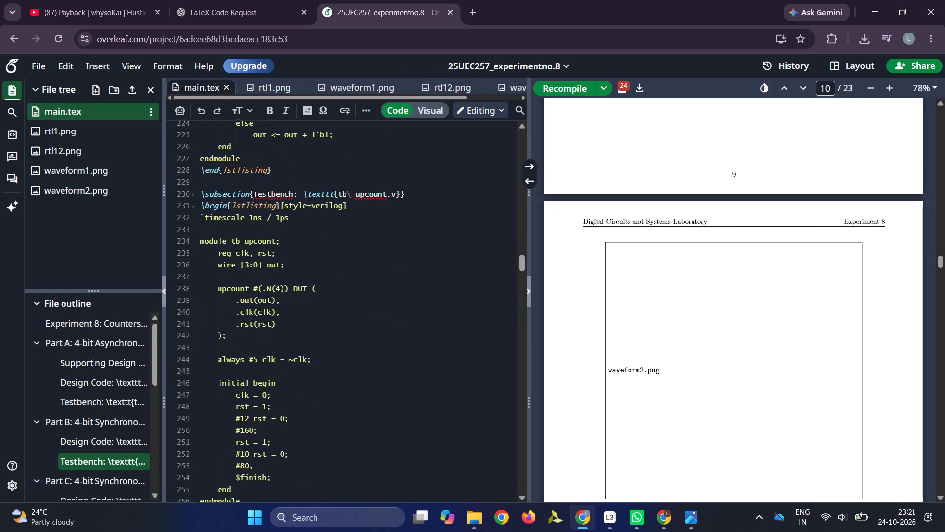
{"action": "scroll", "coordinate": [222, 221], "scroll_direction": "down", "scroll_amount": 8}
{"action": "scroll", "coordinate": [785, 332], "scroll_direction": "down", "scroll_amount": 7}
{"action": "scroll", "coordinate": [786, 332], "scroll_direction": "up", "scroll_amount": 9}
{"action": "scroll", "coordinate": [786, 332], "scroll_direction": "down", "scroll_amount": 9}
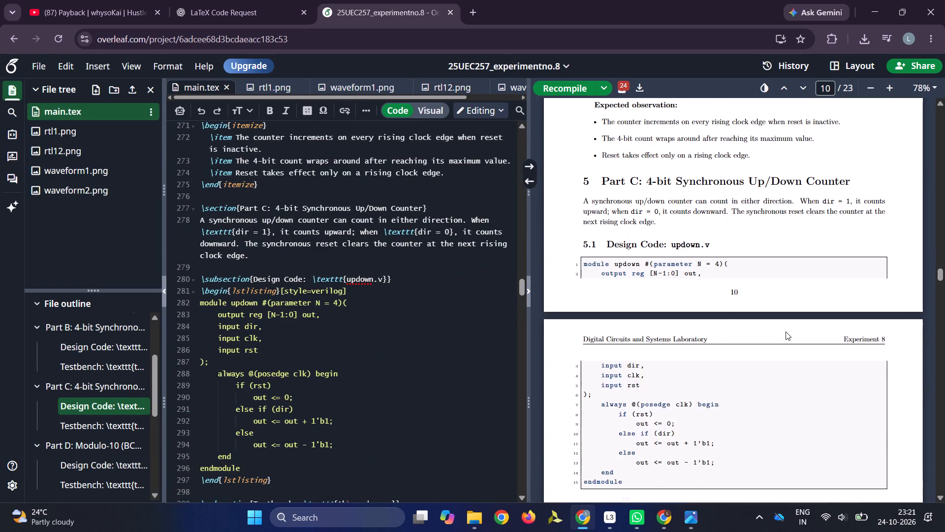
Review the compiled preview from Part C's up/down counter code back through Part B's figures and code to Part A's waveform figure.
{"action": "scroll", "coordinate": [786, 332], "scroll_direction": "down", "scroll_amount": 4}
{"action": "scroll", "coordinate": [786, 332], "scroll_direction": "up", "scroll_amount": 3}
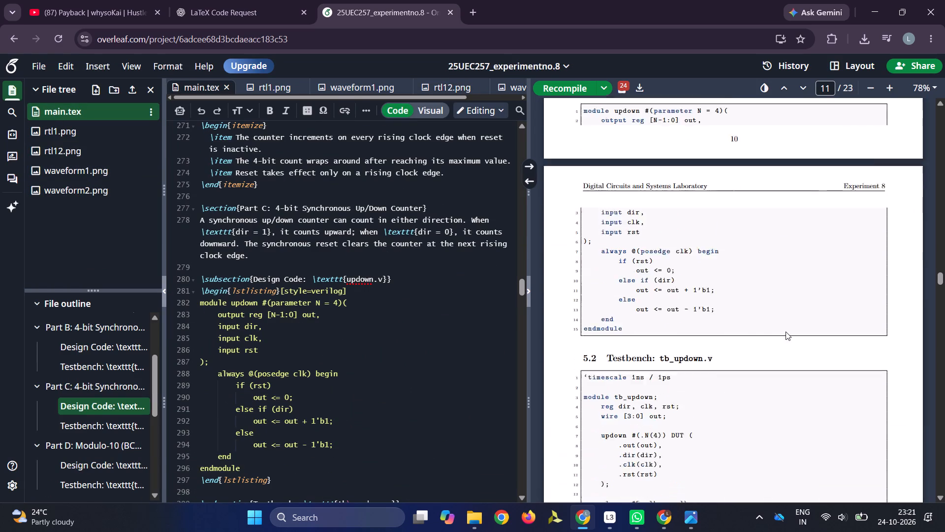
{"action": "scroll", "coordinate": [786, 332], "scroll_direction": "up", "scroll_amount": 11}
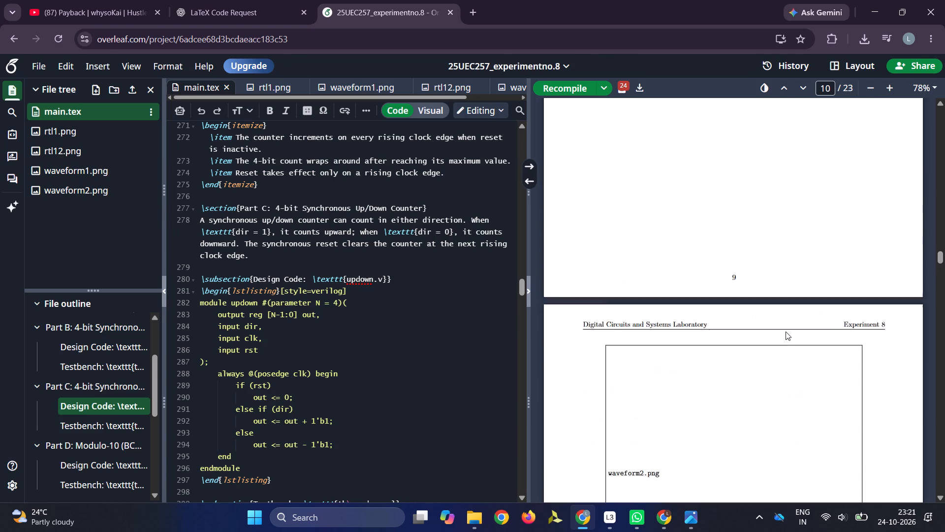
{"action": "scroll", "coordinate": [786, 332], "scroll_direction": "up", "scroll_amount": 11}
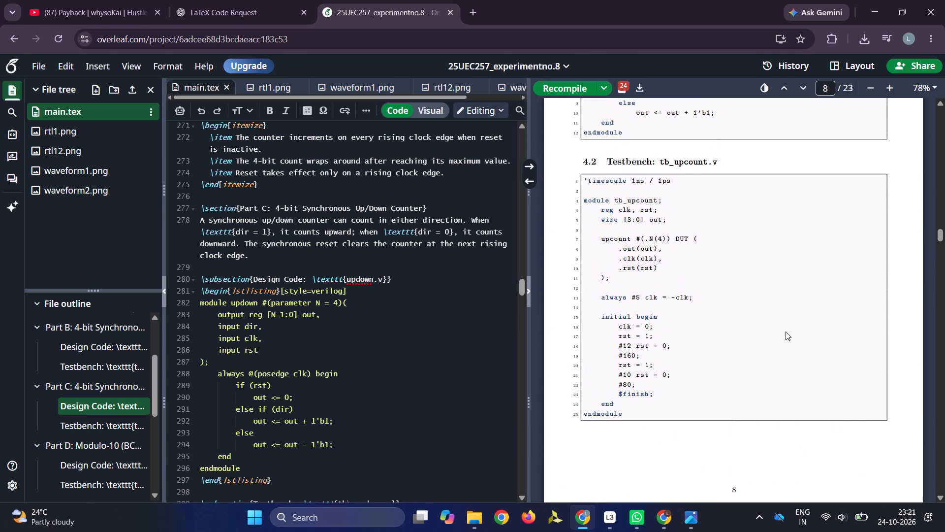
{"action": "scroll", "coordinate": [786, 332], "scroll_direction": "up", "scroll_amount": 3}
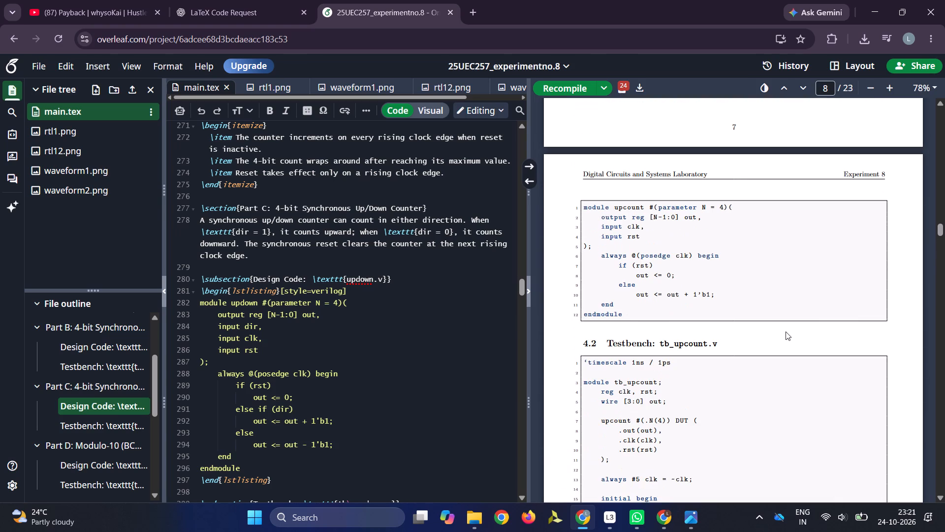
{"action": "scroll", "coordinate": [786, 332], "scroll_direction": "up", "scroll_amount": 4}
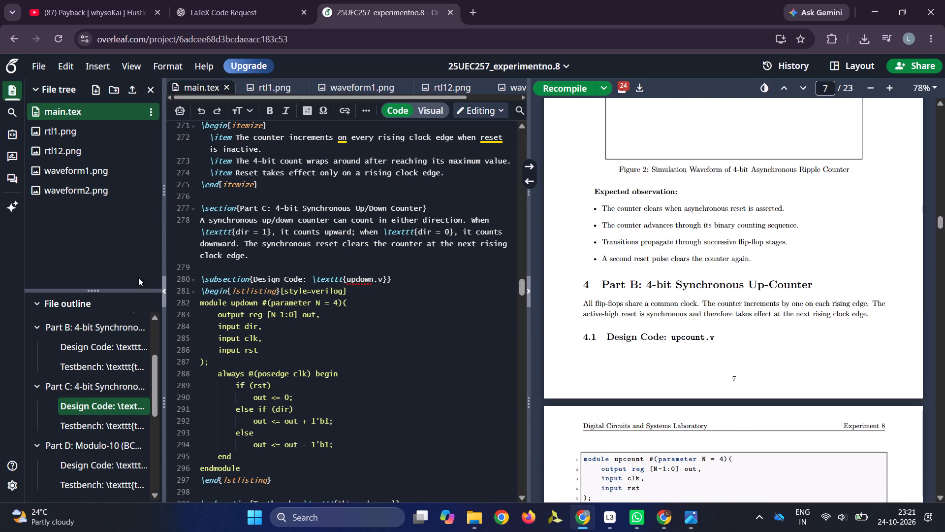
Switch to Photos, look through the earlier T flip-flop and ripple counter screenshots, inspect the up-counter RTL schematic, and return to Overleaf.
{"action": "left_click", "coordinate": [697, 514]}
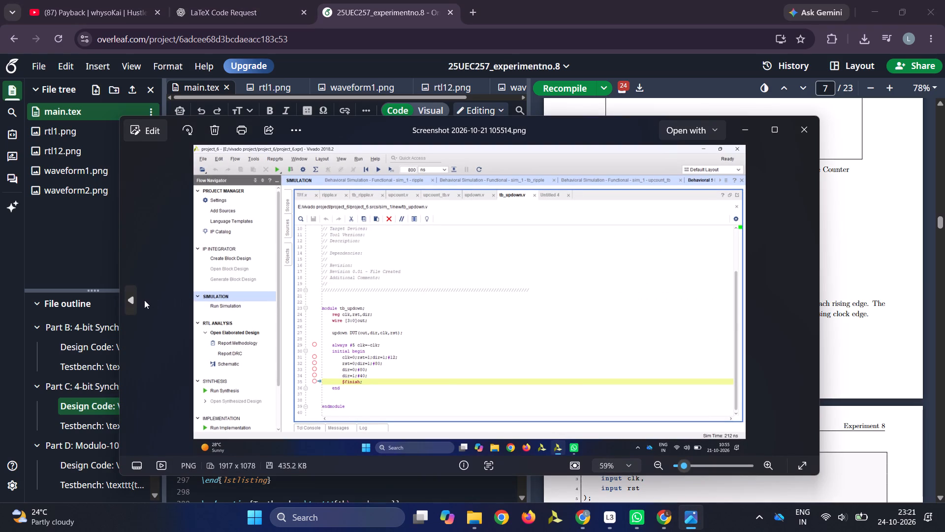
{"action": "triple_click", "coordinate": [134, 300]}
{"action": "triple_click", "coordinate": [134, 300]}
{"action": "double_click", "coordinate": [134, 300]}
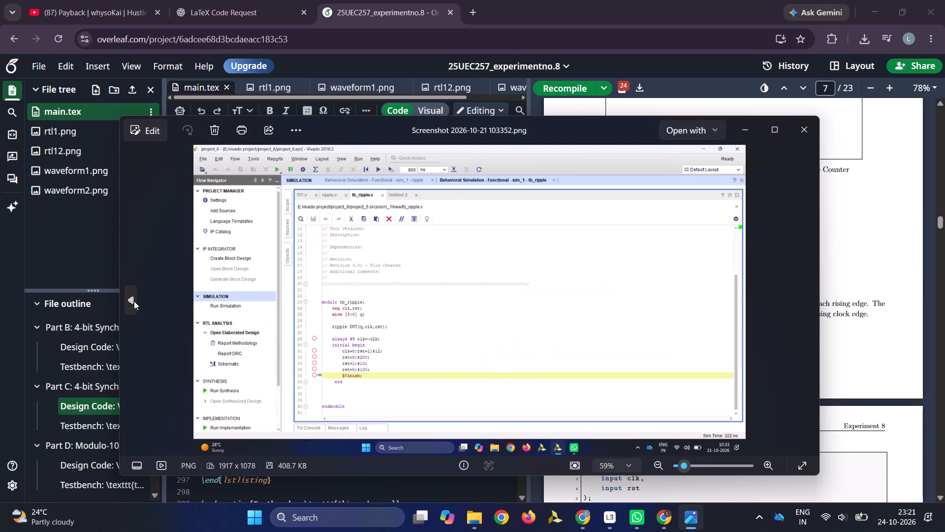
{"action": "triple_click", "coordinate": [134, 301]}
{"action": "left_click", "coordinate": [134, 301]}
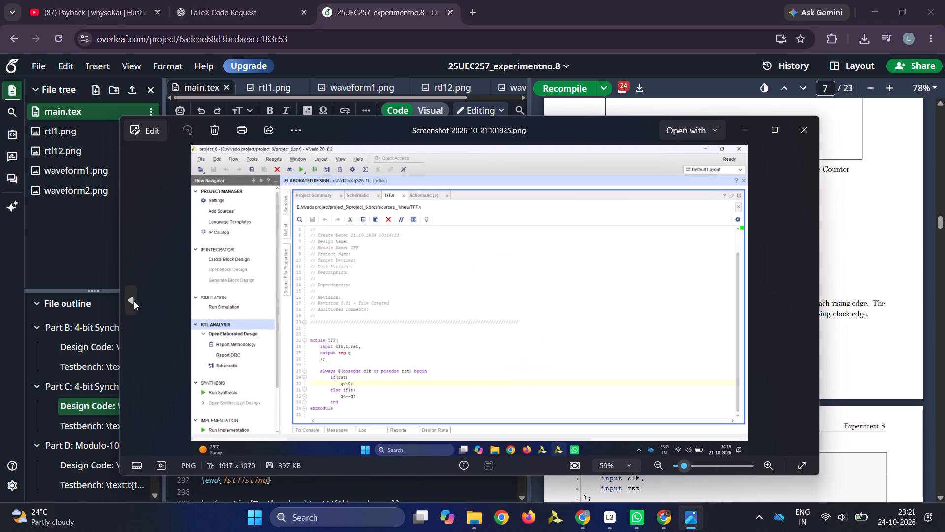
{"action": "left_click", "coordinate": [809, 302]}
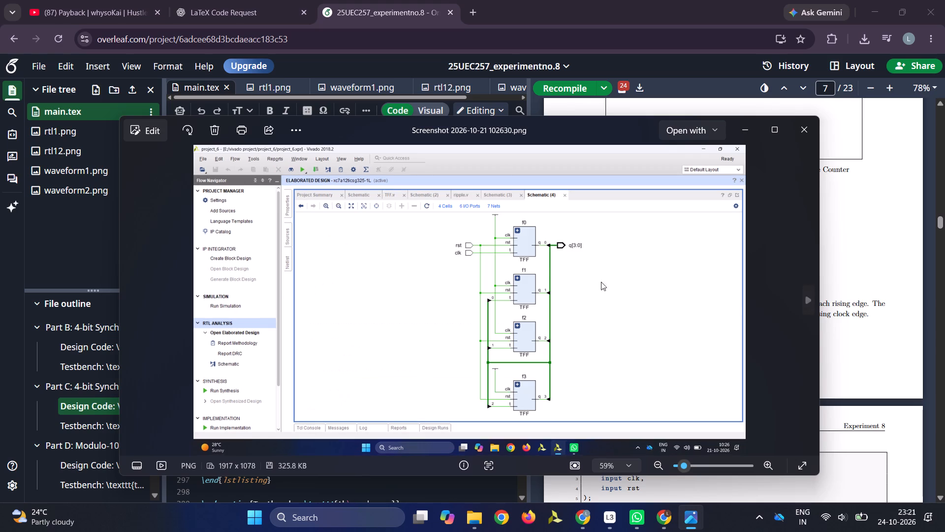
{"action": "left_click", "coordinate": [808, 299]}
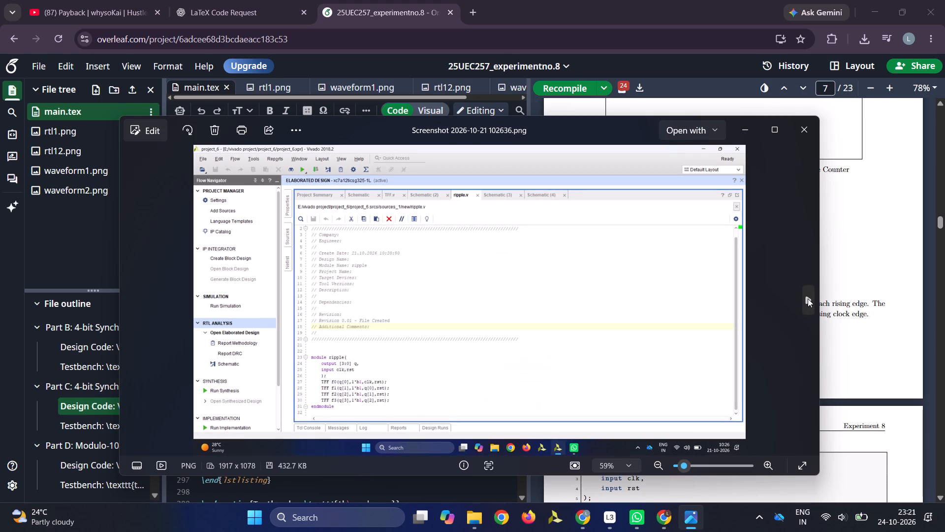
{"action": "left_click", "coordinate": [808, 299]}
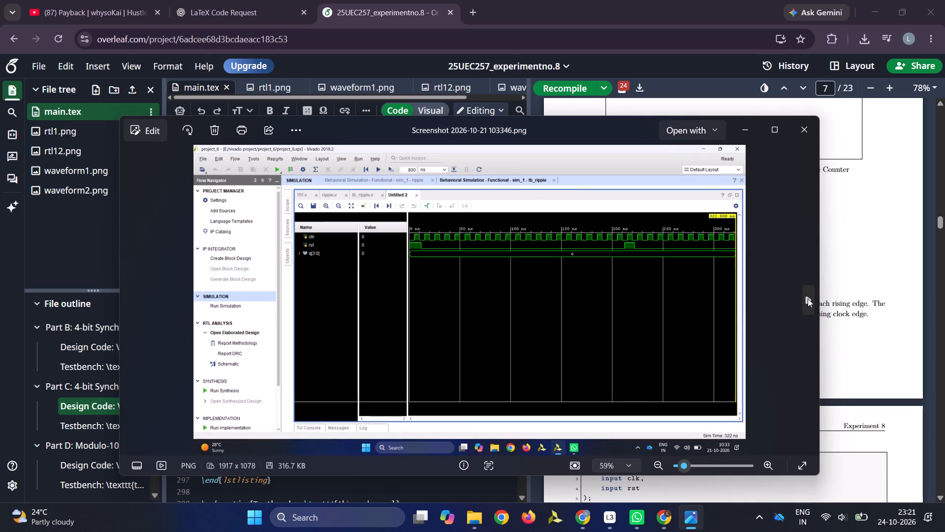
{"action": "left_click", "coordinate": [808, 299]}
{"action": "left_click", "coordinate": [808, 299]}
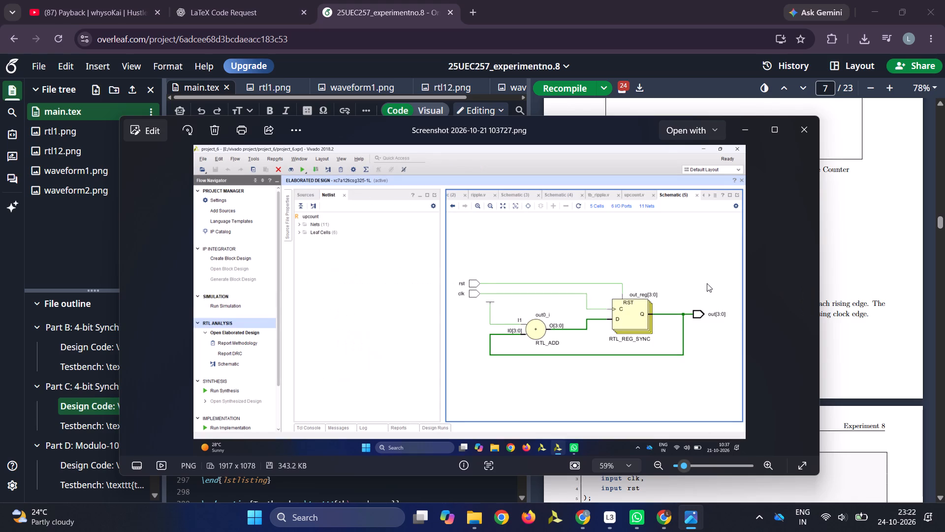
{"action": "scroll", "coordinate": [672, 260], "scroll_direction": "up", "scroll_amount": 5}
{"action": "scroll", "coordinate": [672, 260], "scroll_direction": "down", "scroll_amount": 5}
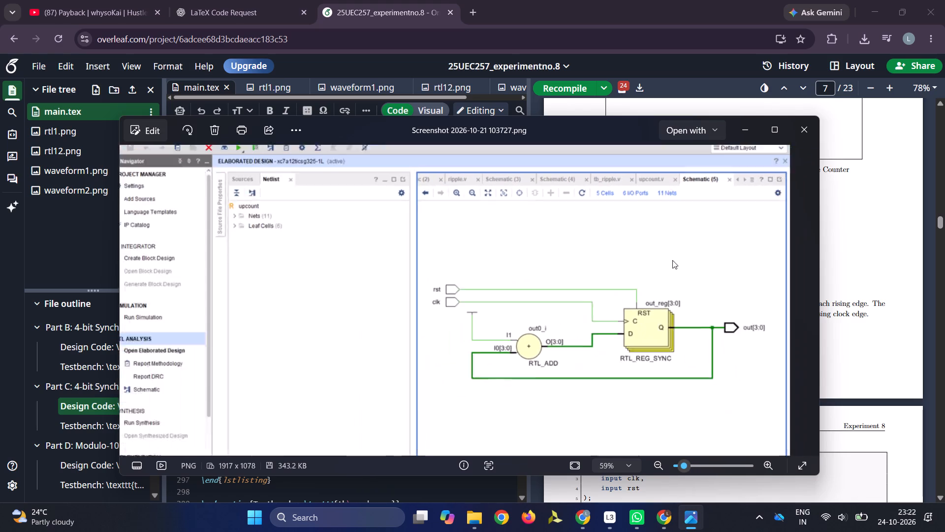
{"action": "left_click", "coordinate": [741, 131]}
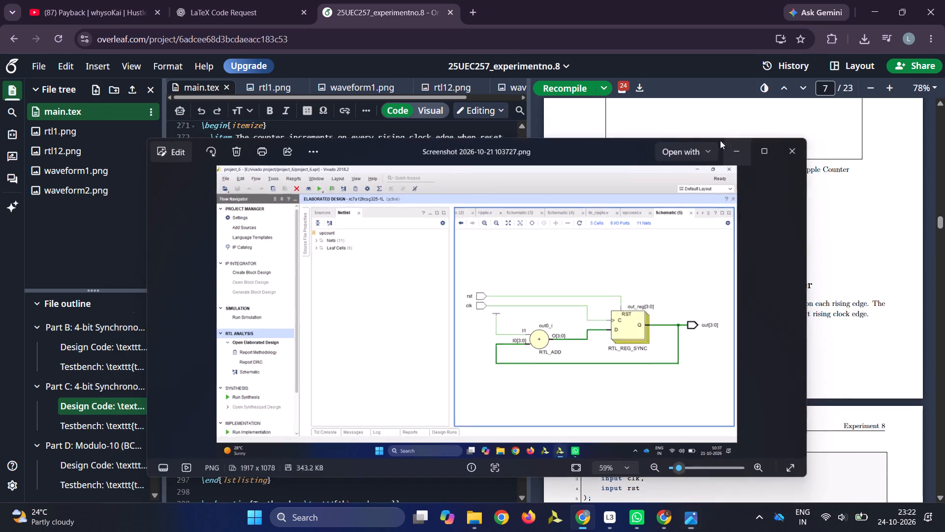
Find the up/down counter's RTL schematic screenshot in Photos, copy it, and upload it to the Overleaf project.
{"action": "left_click", "coordinate": [84, 149]}
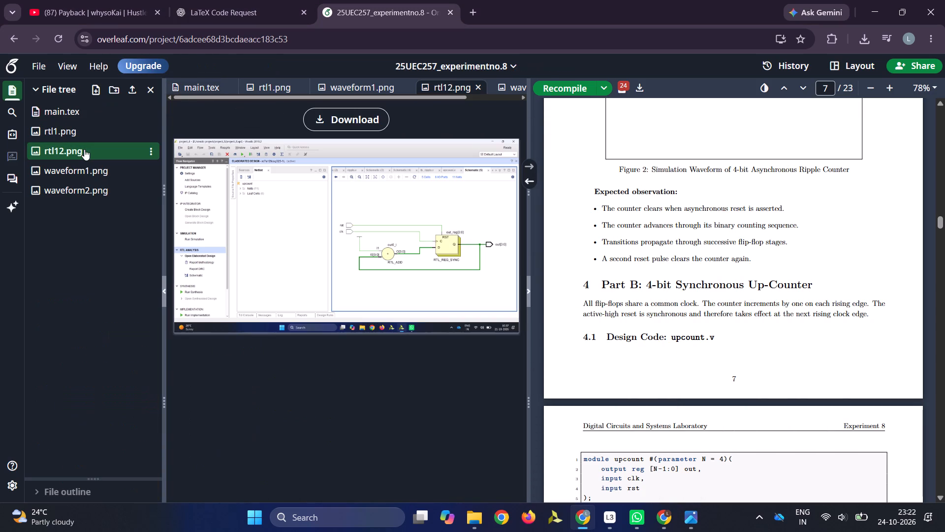
{"action": "left_click", "coordinate": [696, 524]}
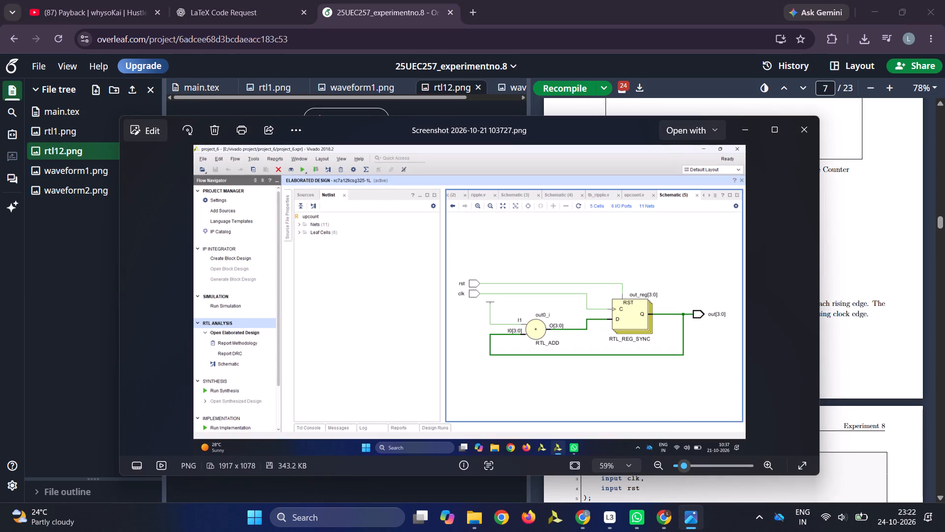
{"action": "left_click", "coordinate": [812, 301]}
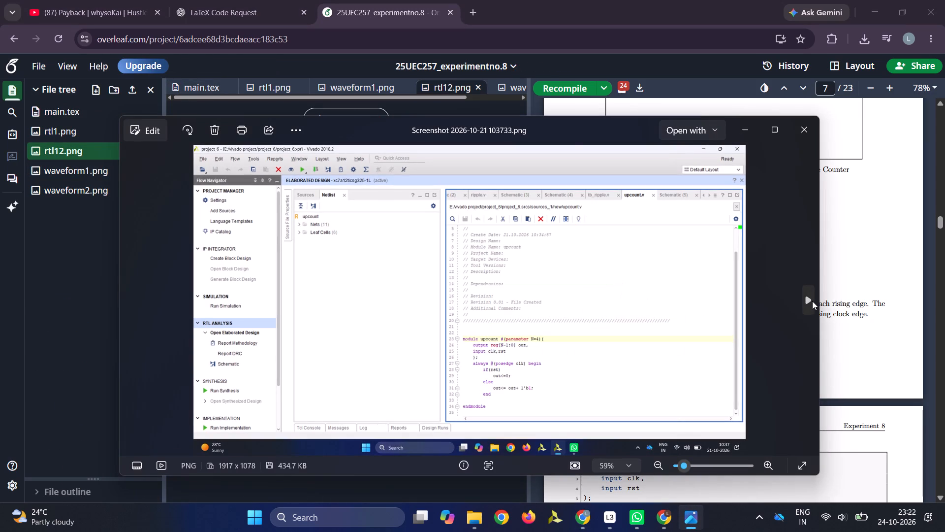
{"action": "left_click", "coordinate": [812, 301]}
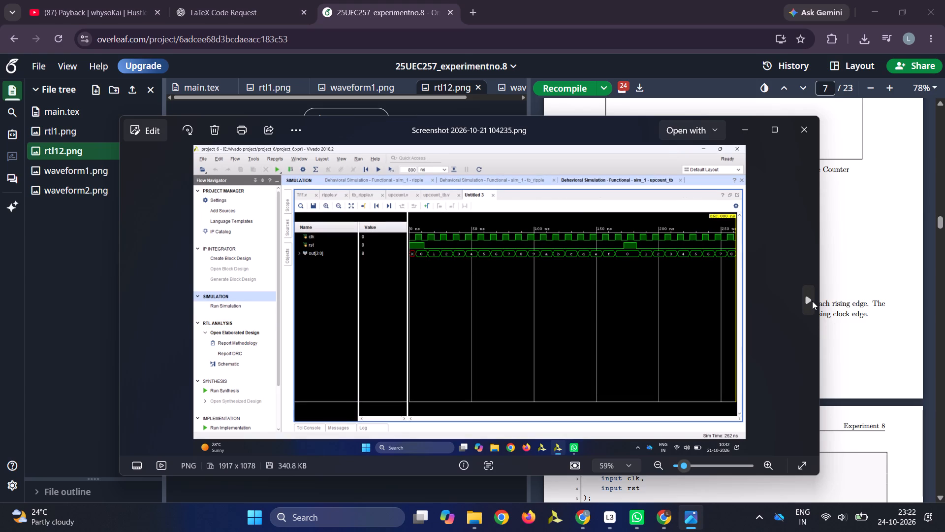
{"action": "left_click", "coordinate": [812, 301]}
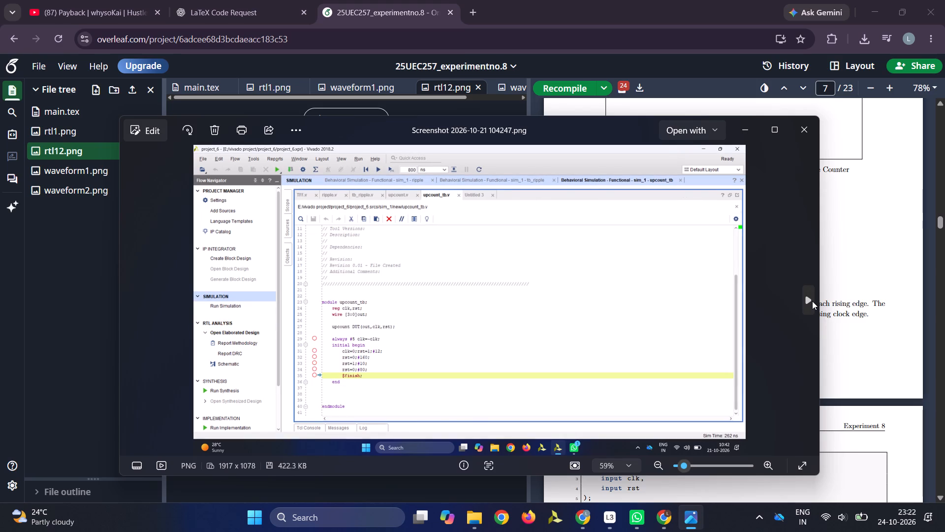
{"action": "left_click", "coordinate": [812, 301]}
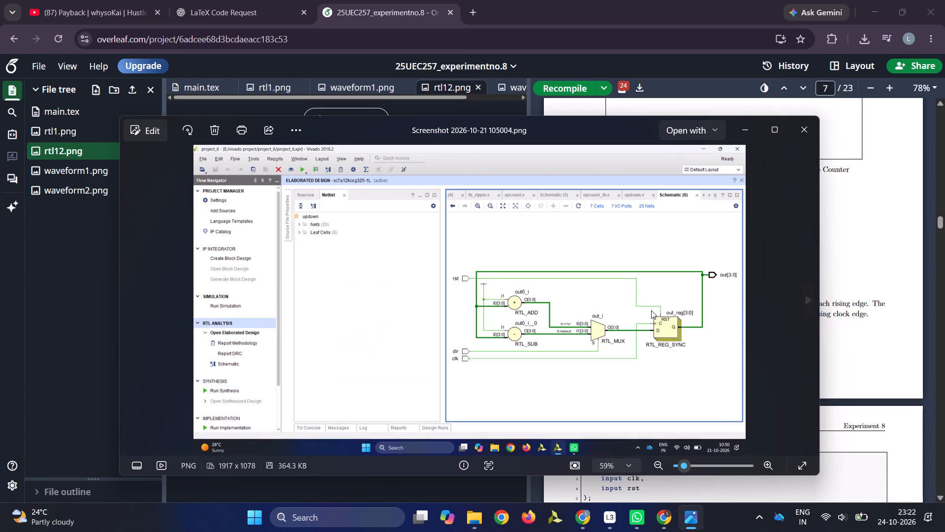
{"action": "left_click", "coordinate": [651, 310]}
{"action": "key", "text": "ctrl+c"}
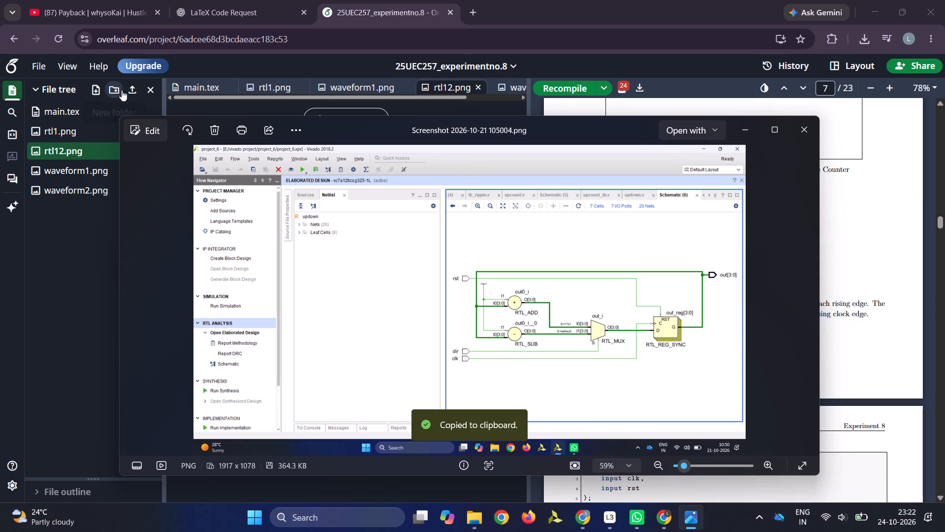
{"action": "left_click", "coordinate": [135, 88]}
{"action": "left_click", "coordinate": [426, 317]}
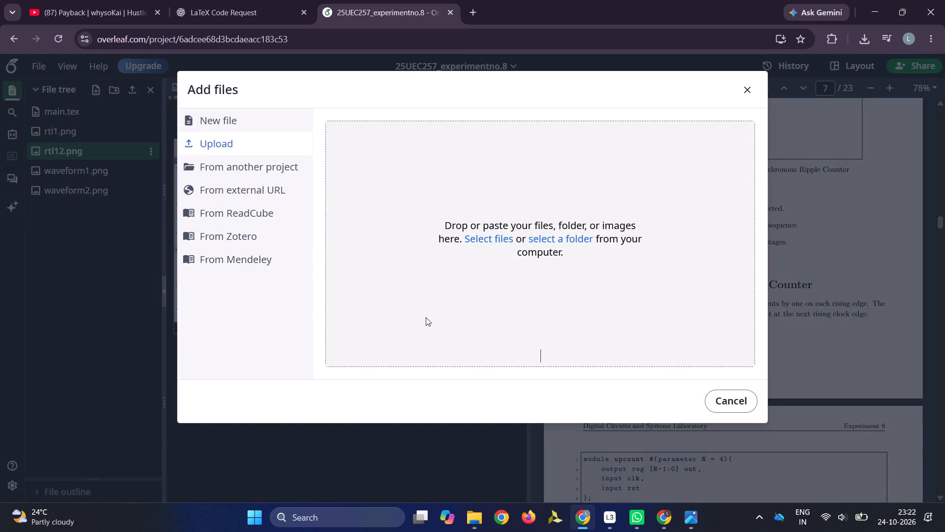
{"action": "key", "text": "ctrl+v"}
{"action": "key", "text": "r"}
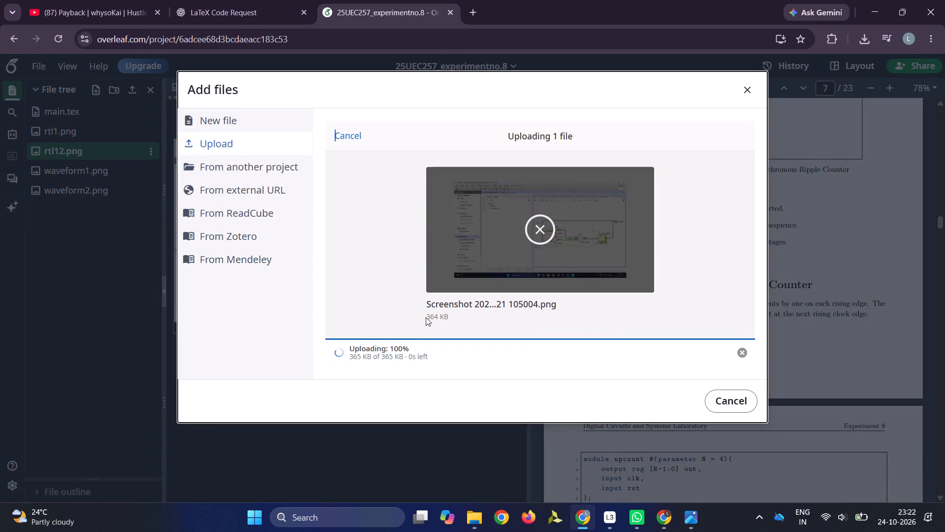
Check the up/down counter schematic's figure filename in the compiled preview and rename the uploaded screenshot as rtl3.png.
{"action": "scroll", "coordinate": [661, 365], "scroll_direction": "down", "scroll_amount": 3}
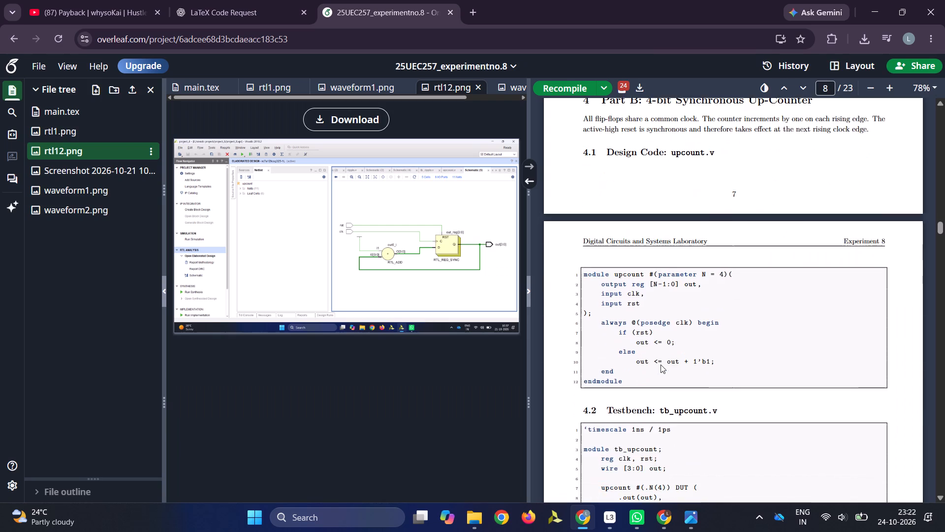
{"action": "scroll", "coordinate": [661, 365], "scroll_direction": "up", "scroll_amount": 2}
{"action": "scroll", "coordinate": [661, 365], "scroll_direction": "down", "scroll_amount": 20}
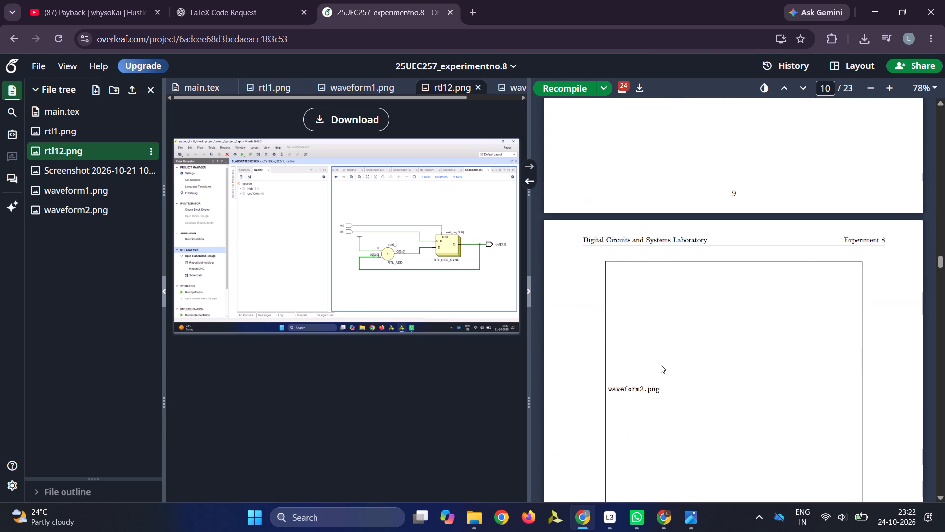
{"action": "scroll", "coordinate": [661, 365], "scroll_direction": "down", "scroll_amount": 9}
{"action": "scroll", "coordinate": [661, 365], "scroll_direction": "up", "scroll_amount": 3}
{"action": "scroll", "coordinate": [661, 365], "scroll_direction": "down", "scroll_amount": 1}
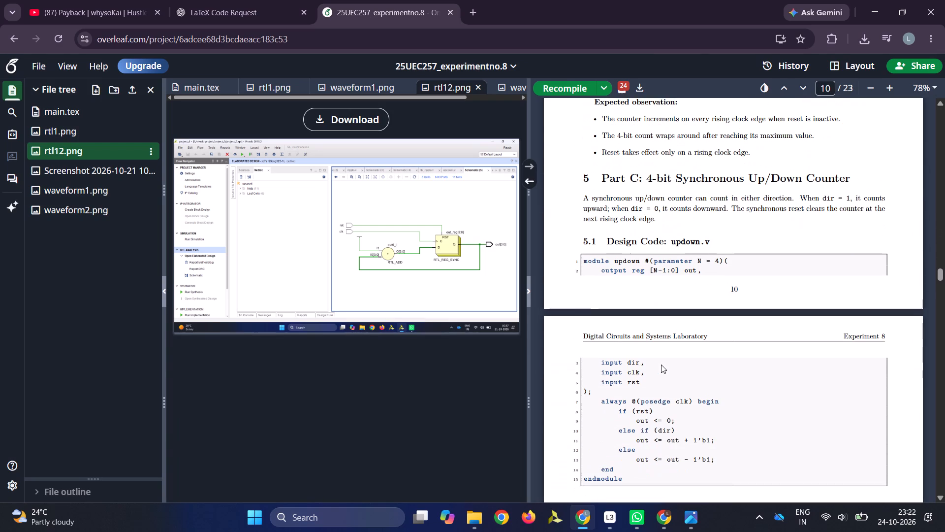
{"action": "scroll", "coordinate": [661, 365], "scroll_direction": "down", "scroll_amount": 12}
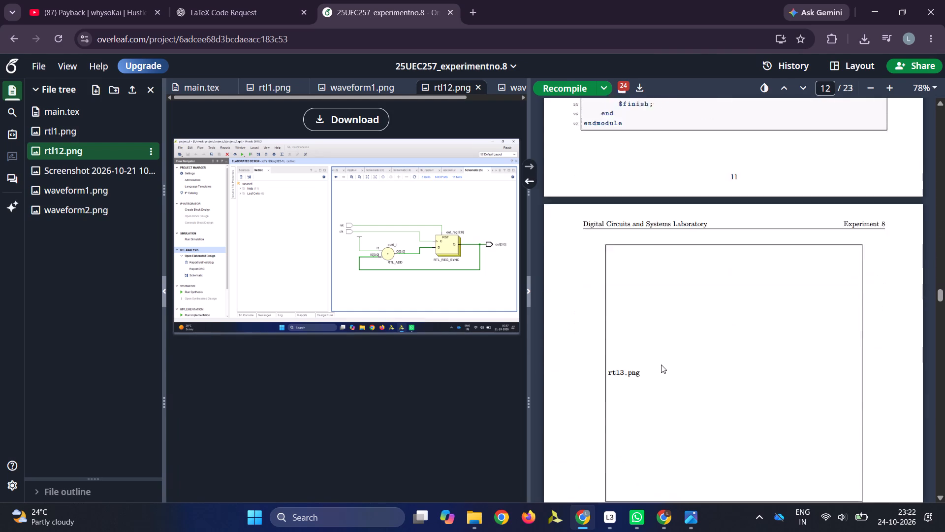
{"action": "right_click", "coordinate": [86, 169]}
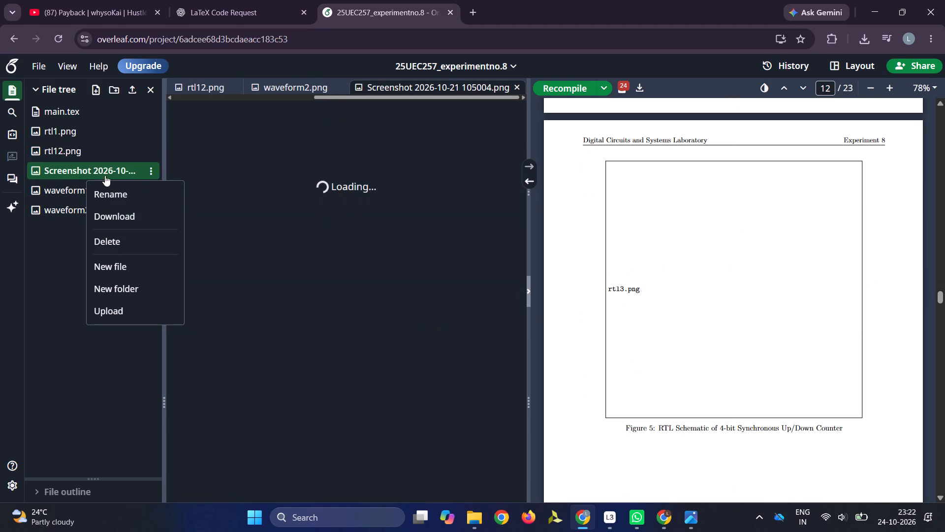
{"action": "left_click", "coordinate": [114, 189]}
{"action": "type", "text": "rt"}
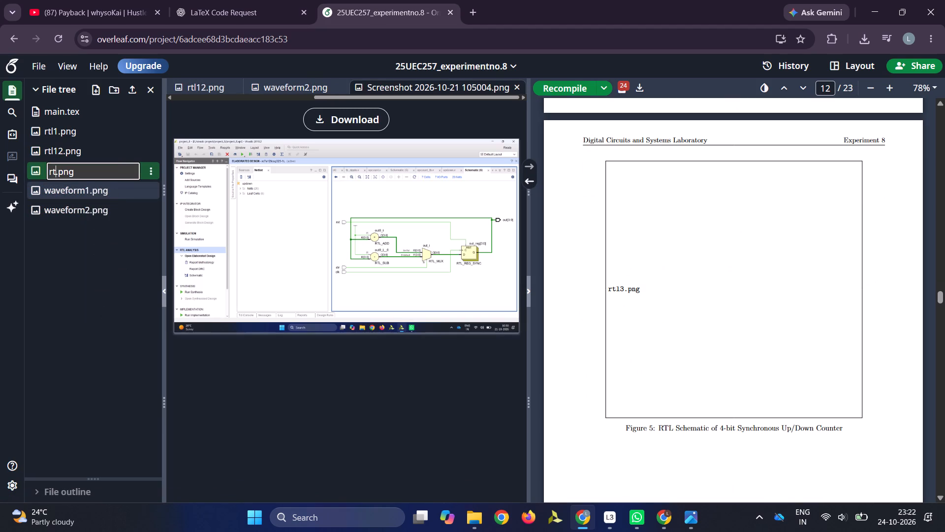
{"action": "type", "text": "l3"}
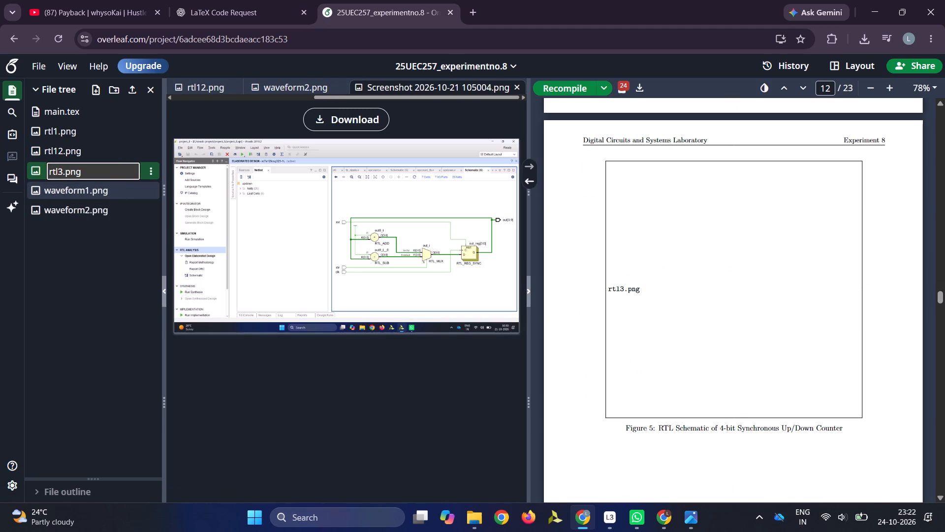
{"action": "key", "text": "Return"}
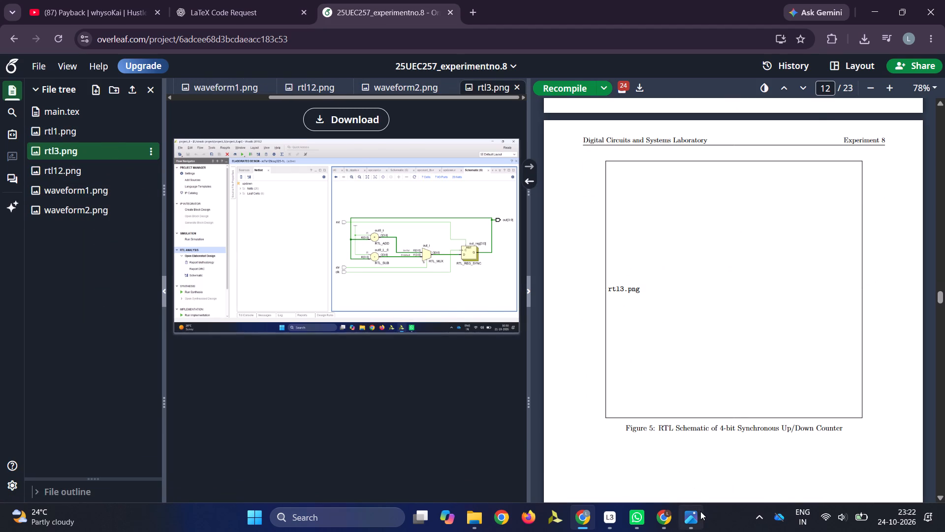
Copy the up/down counter's simulation waveform screenshot from Photos and upload it to the Overleaf project.
{"action": "left_click", "coordinate": [700, 511]}
{"action": "key", "text": "Right"}
{"action": "key", "text": "Right"}
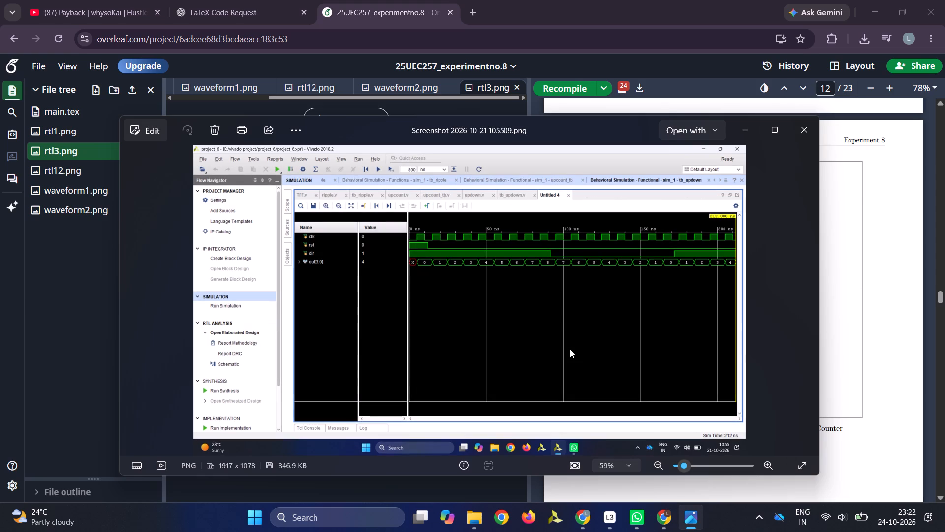
{"action": "left_click", "coordinate": [570, 349]}
{"action": "key", "text": "ctrl+c"}
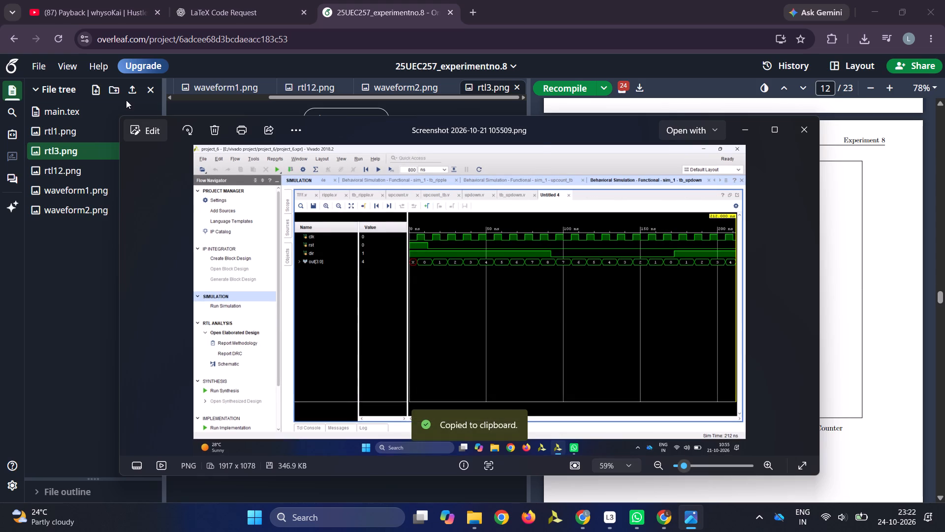
{"action": "left_click", "coordinate": [128, 92]}
{"action": "left_click", "coordinate": [408, 313]}
{"action": "key", "text": "ctrl+v"}
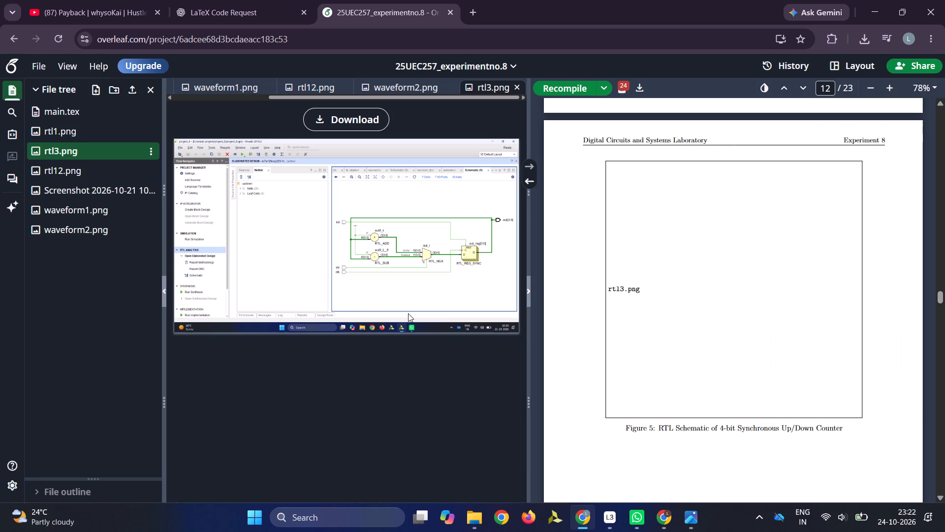
Rename the uploaded up/down counter waveform screenshot as waveform3.png.
{"action": "right_click", "coordinate": [96, 196]}
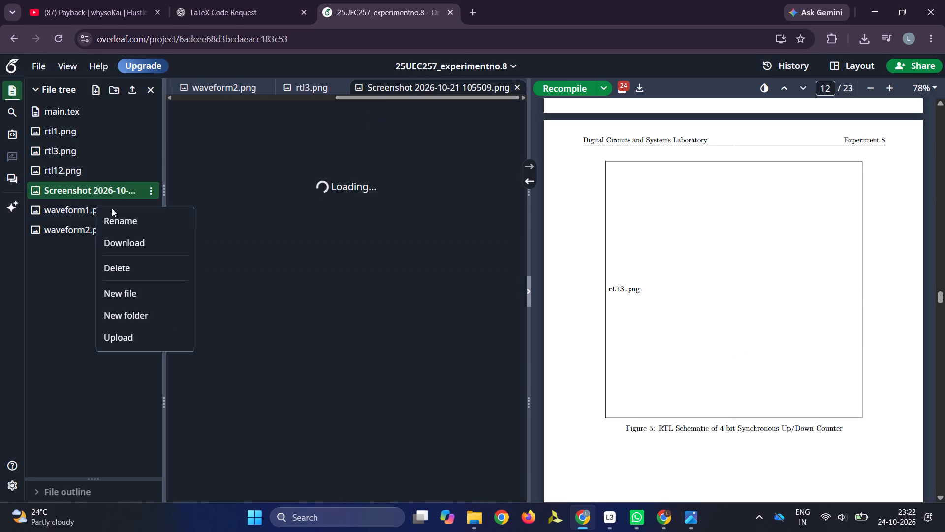
{"action": "left_click", "coordinate": [122, 216]}
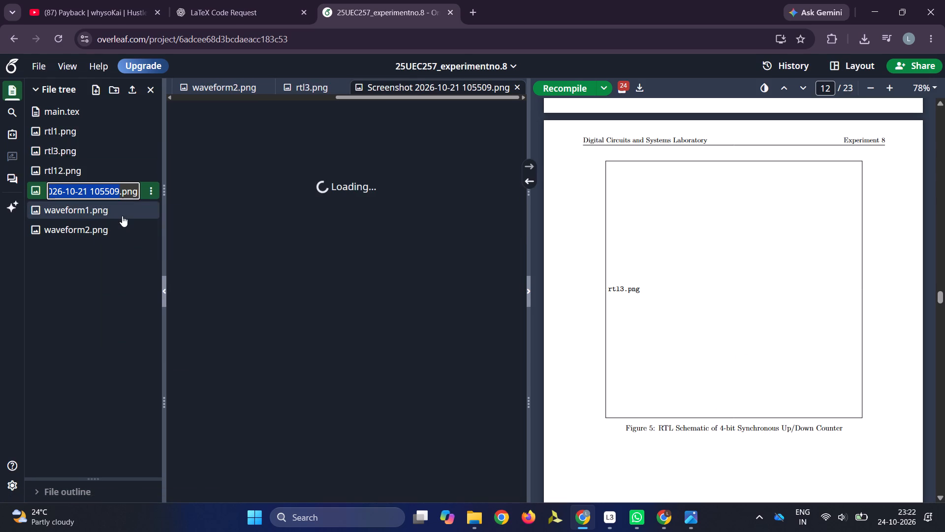
{"action": "type", "text": "waveform"}
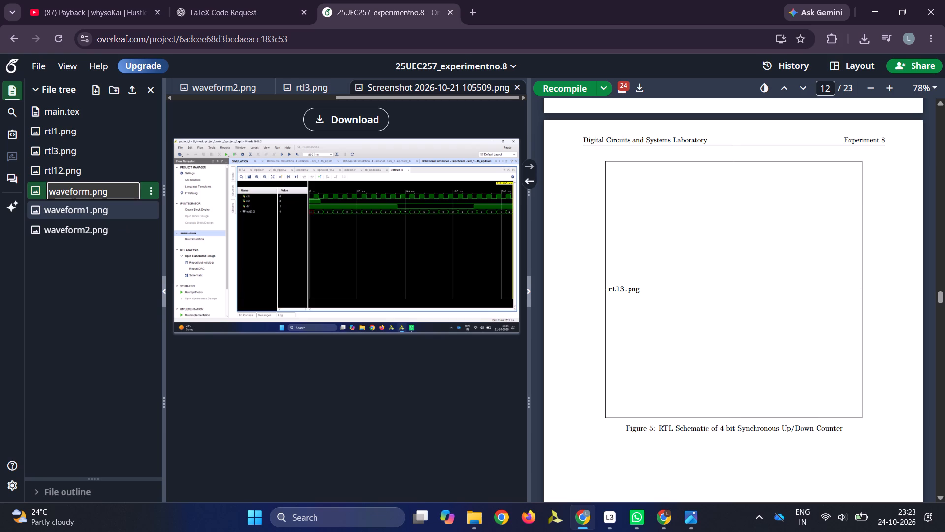
{"action": "key", "text": "3"}
{"action": "key", "text": "Return"}
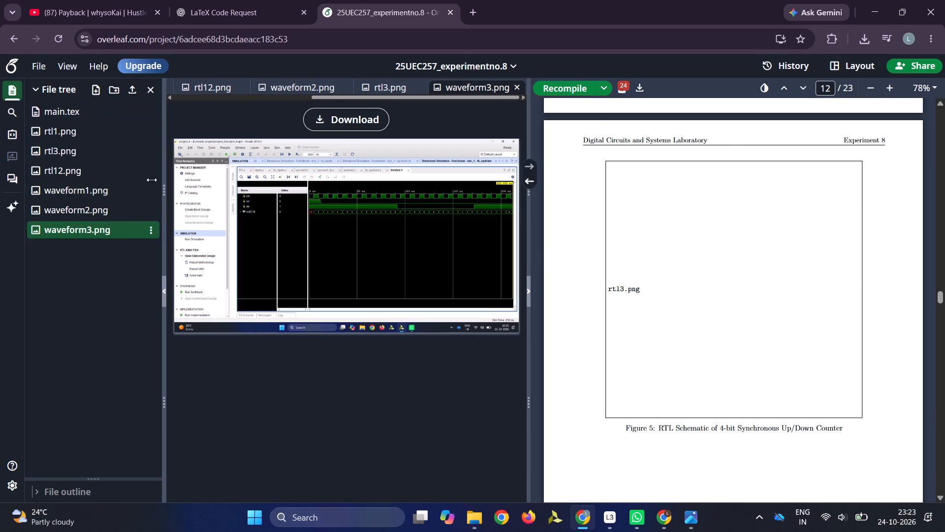
Rename the project file rtl12.png as rtl2.png.
{"action": "scroll", "coordinate": [673, 441], "scroll_direction": "down", "scroll_amount": 4}
{"action": "scroll", "coordinate": [673, 442], "scroll_direction": "up", "scroll_amount": 10}
{"action": "scroll", "coordinate": [673, 442], "scroll_direction": "down", "scroll_amount": 5}
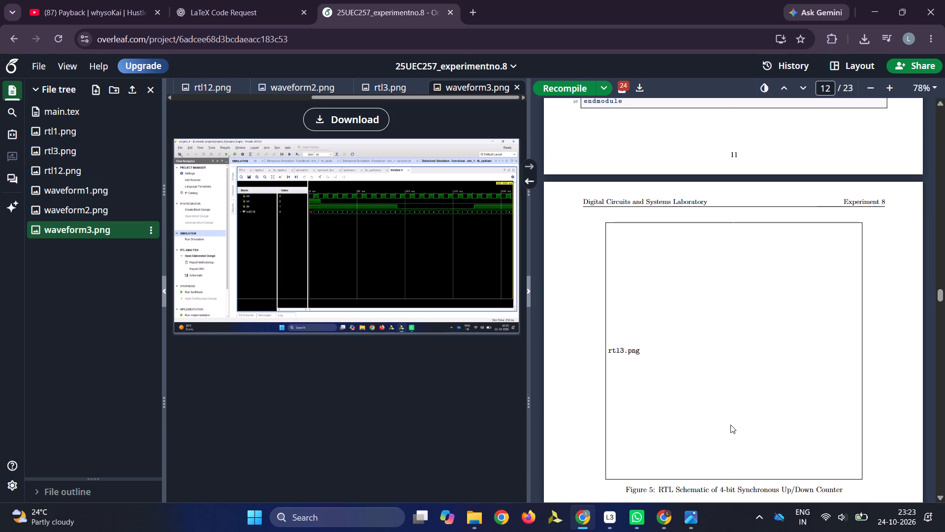
{"action": "right_click", "coordinate": [55, 171]}
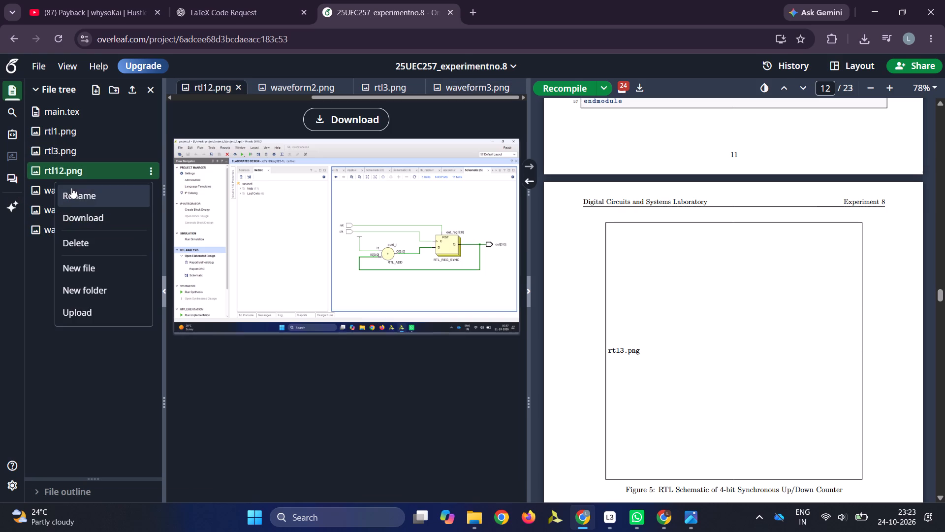
{"action": "left_click", "coordinate": [71, 188]}
{"action": "left_click", "coordinate": [65, 167]}
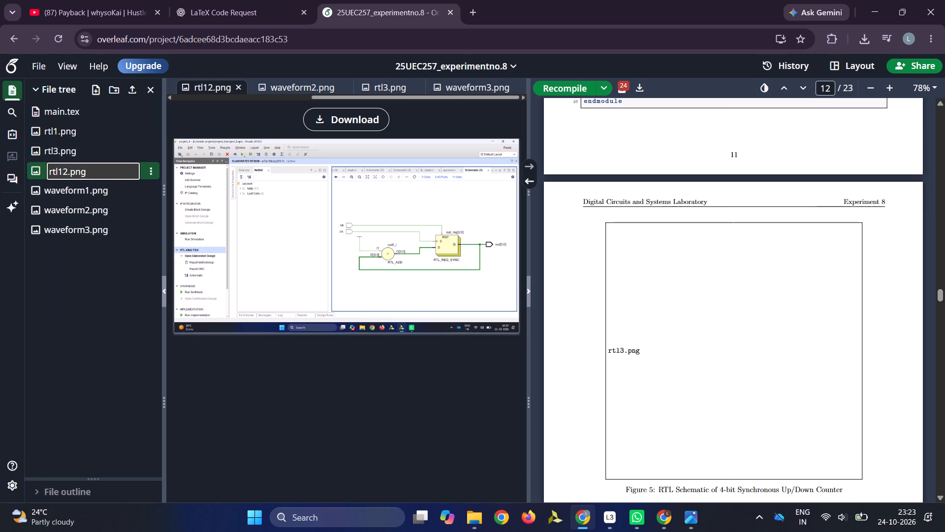
{"action": "key", "text": "BackSpace"}
{"action": "key", "text": "Return"}
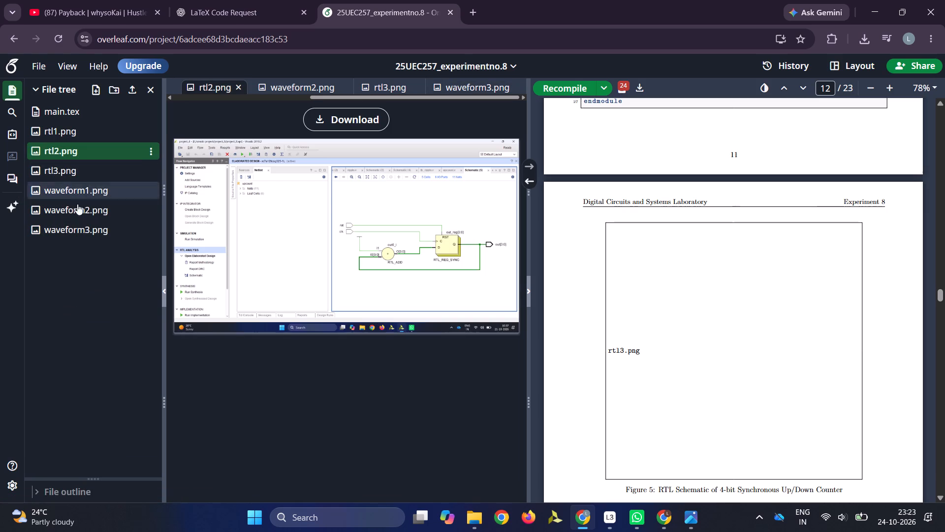
Review the compiled preview from Part C's waveform figure through Part D's code to its waveform figure, and reopen main.tex.
{"action": "scroll", "coordinate": [687, 423], "scroll_direction": "down", "scroll_amount": 12}
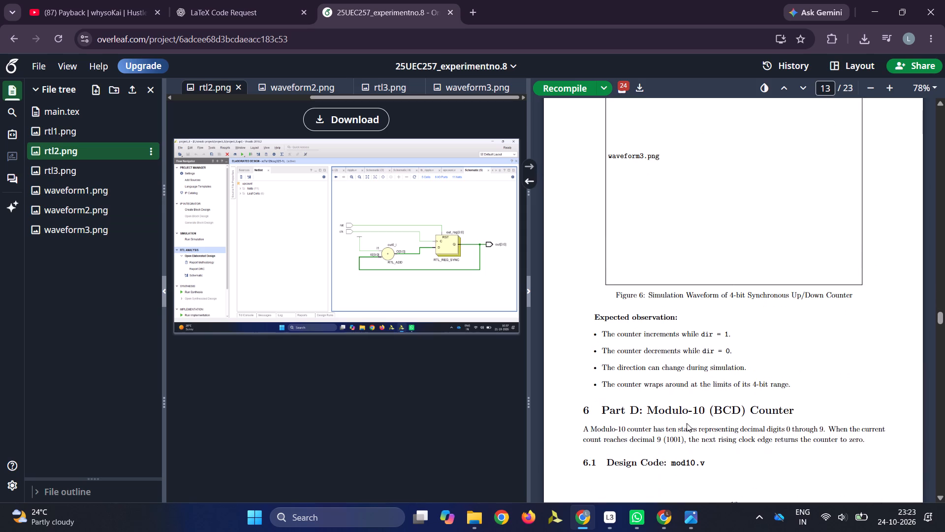
{"action": "scroll", "coordinate": [687, 423], "scroll_direction": "down", "scroll_amount": 10}
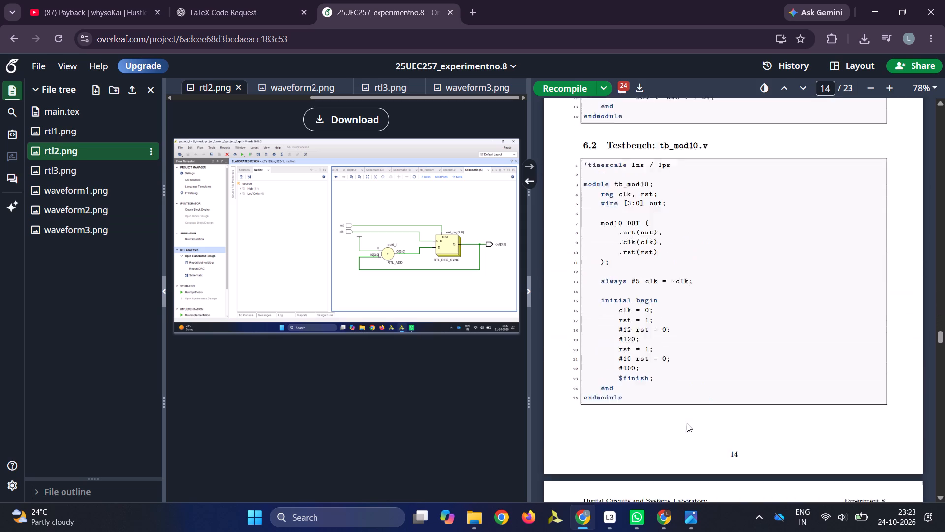
{"action": "scroll", "coordinate": [687, 423], "scroll_direction": "down", "scroll_amount": 13}
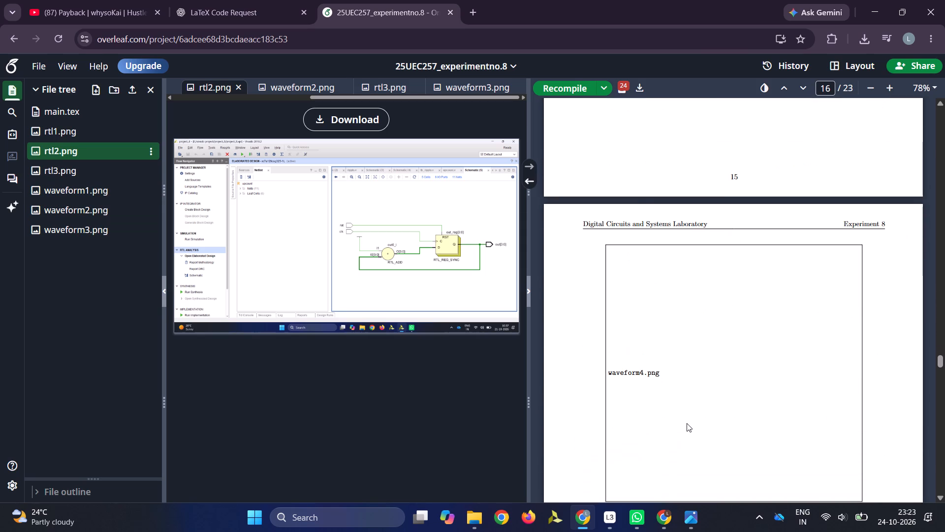
{"action": "scroll", "coordinate": [687, 423], "scroll_direction": "up", "scroll_amount": 3}
{"action": "scroll", "coordinate": [679, 434], "scroll_direction": "down", "scroll_amount": 3}
{"action": "left_click", "coordinate": [57, 113]}
Find the BCD counter's elaborated RTL schematic in Photos, Screenshot 2026-10-21 112001.png, and copy it.
{"action": "left_click", "coordinate": [693, 517]}
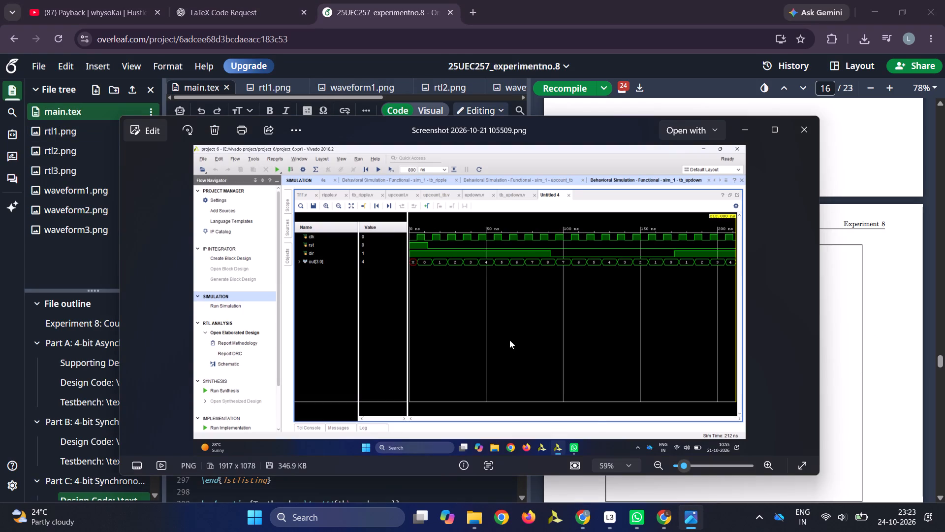
{"action": "key", "text": "Right"}
{"action": "key", "text": "Right"}
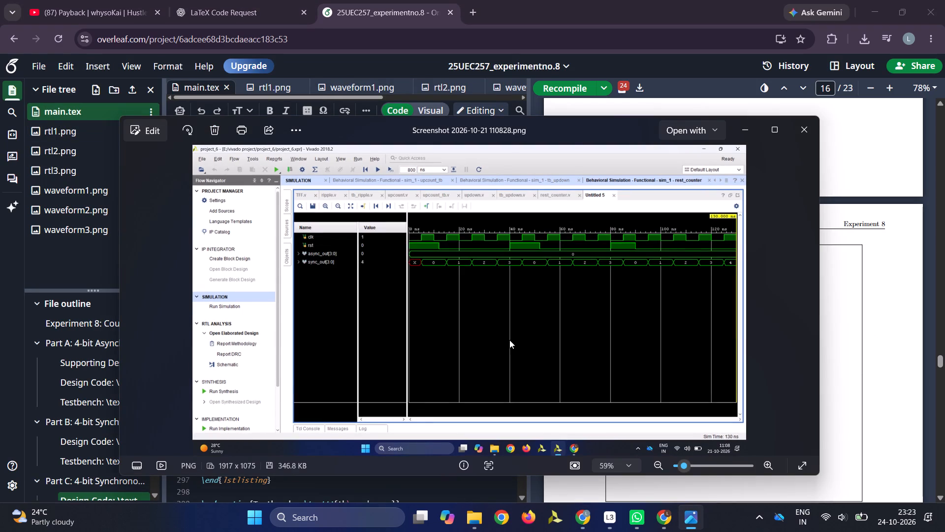
{"action": "key", "text": "Right"}
{"action": "key", "text": "Right"}
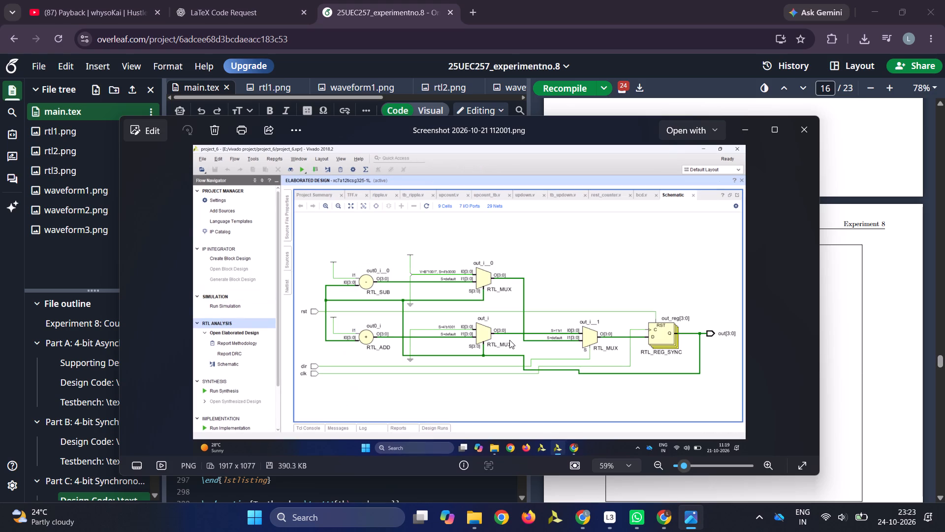
{"action": "left_click", "coordinate": [507, 531]}
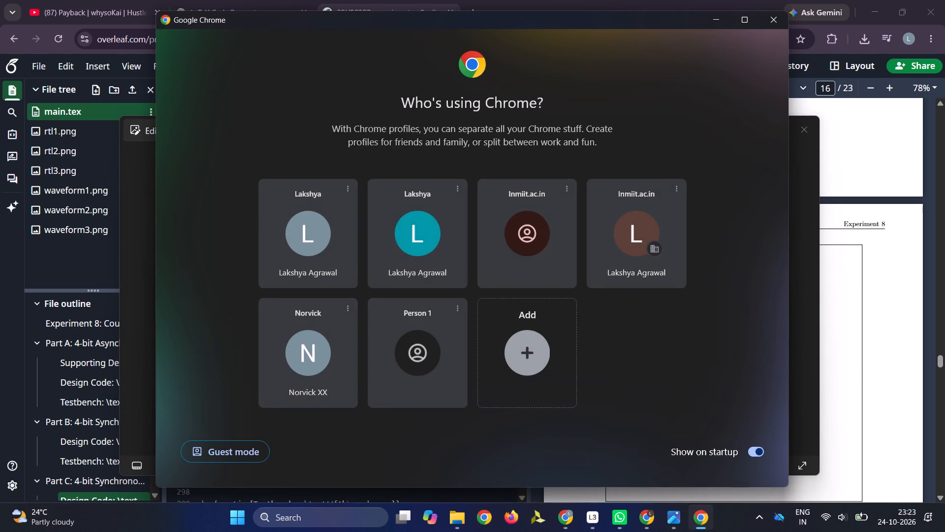
{"action": "left_click", "coordinate": [773, 19]}
{"action": "left_click", "coordinate": [404, 326]}
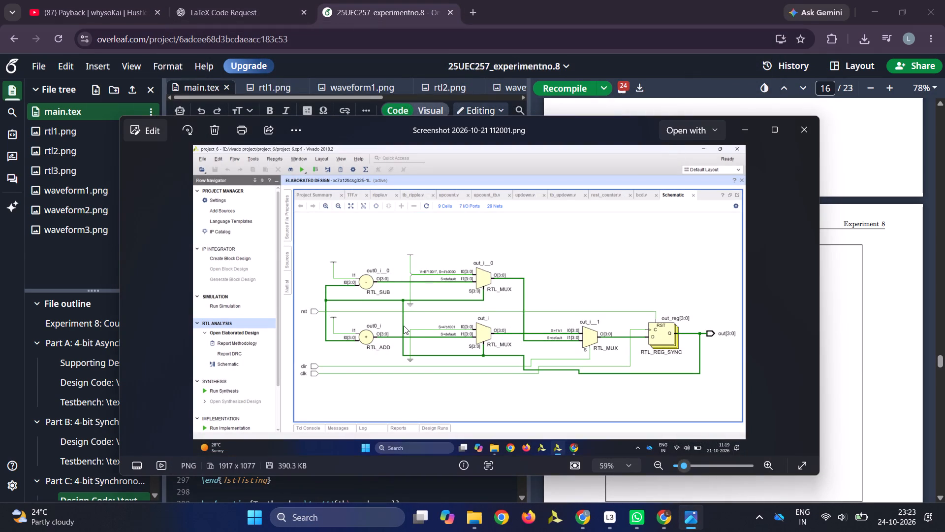
{"action": "key", "text": "ctrl+c"}
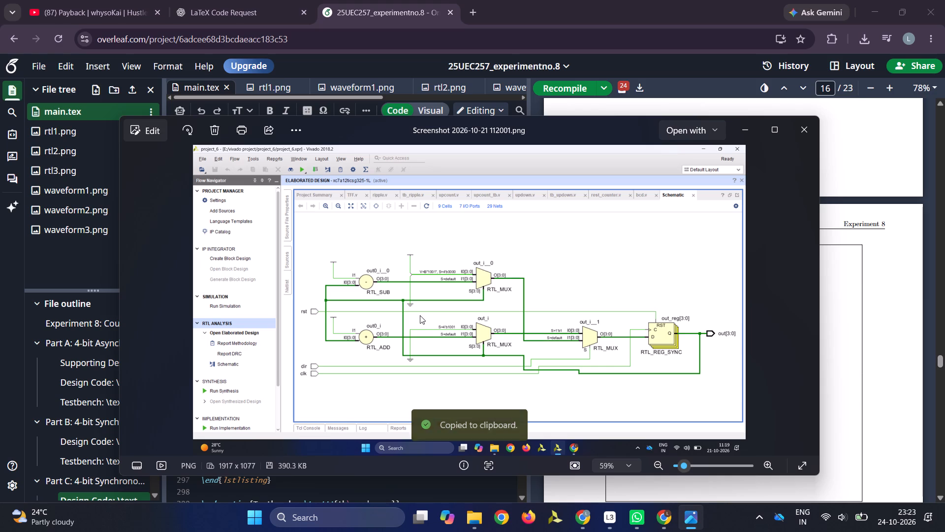
Check the preceding up/down counter and reset comparison screenshots in Photos, and return to the BCD counter's schematic.
{"action": "key", "text": "Left"}
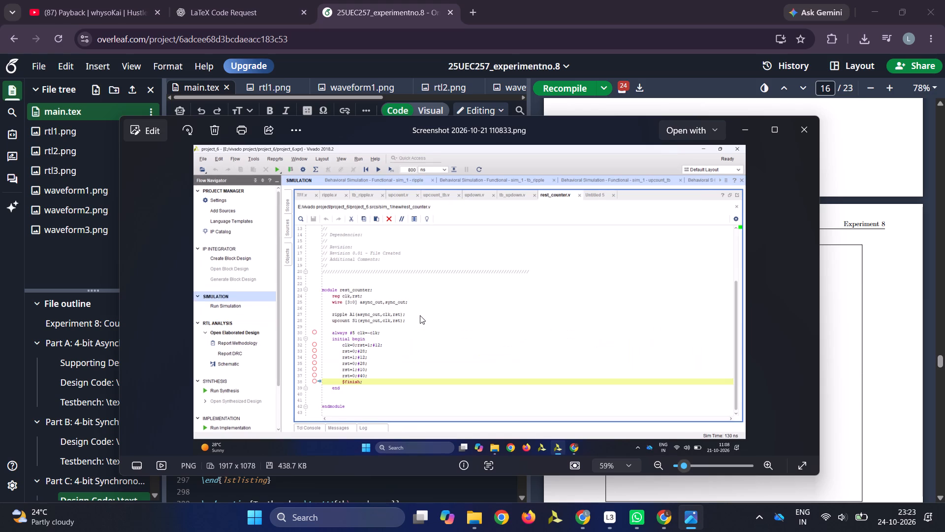
{"action": "key", "text": "Left"}
{"action": "key", "text": "Left"}
{"action": "key", "text": "Left"}
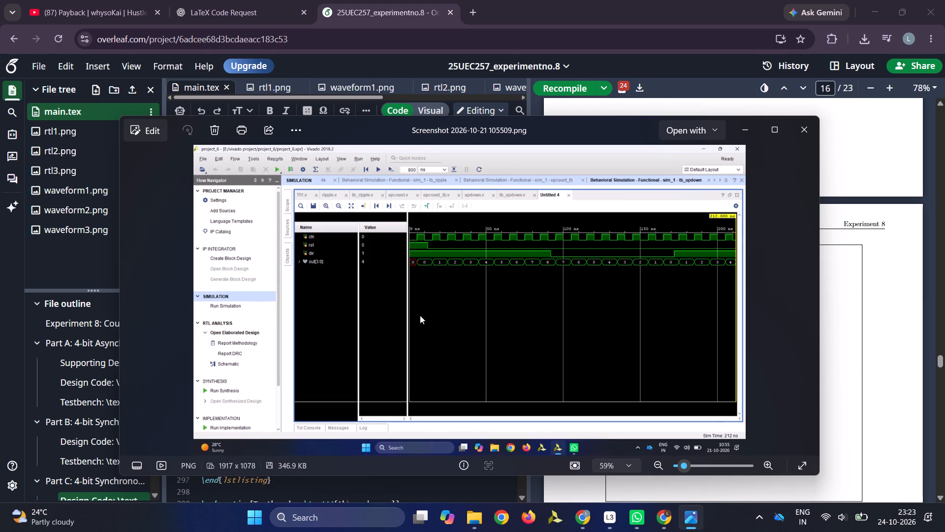
{"action": "key", "text": "Right"}
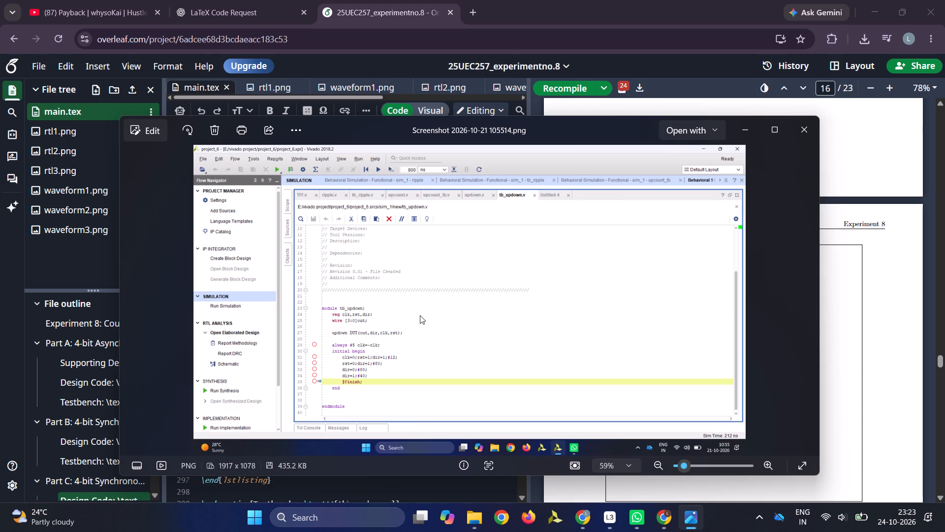
{"action": "key", "text": "Right"}
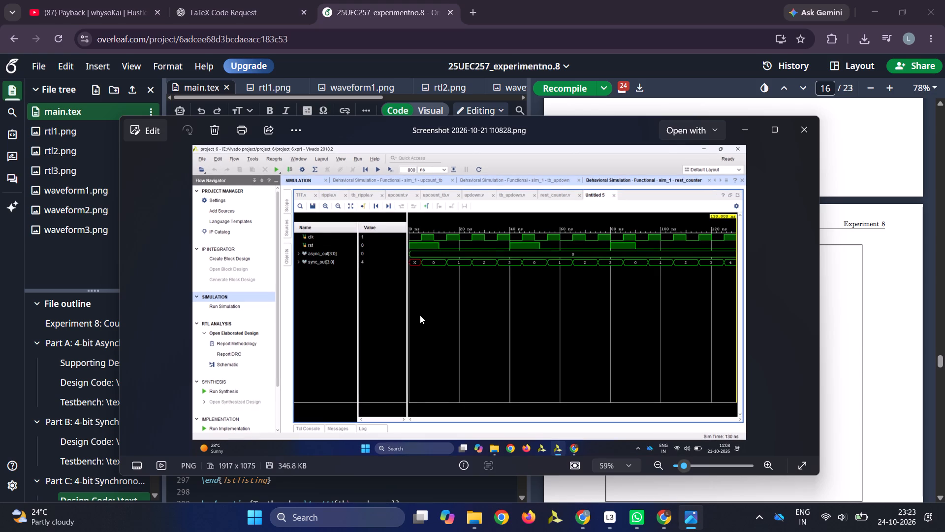
{"action": "key", "text": "Right"}
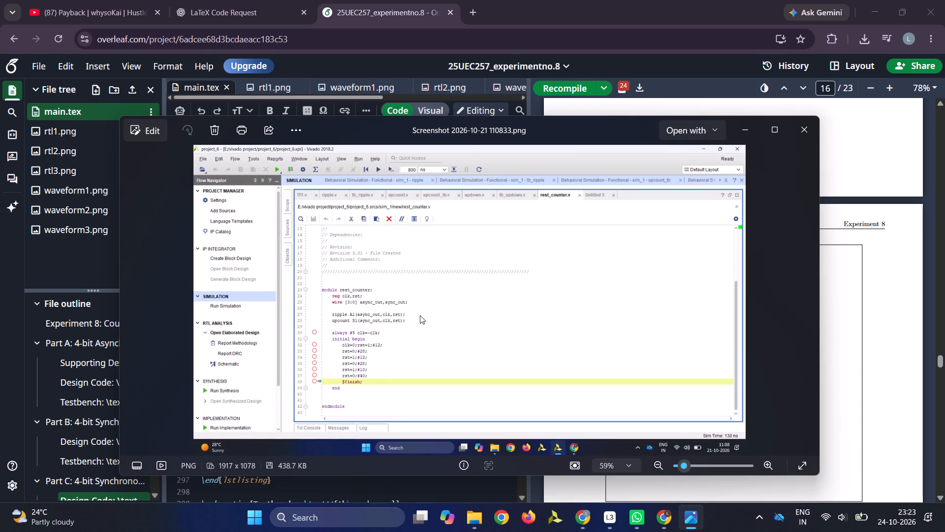
{"action": "key", "text": "Right"}
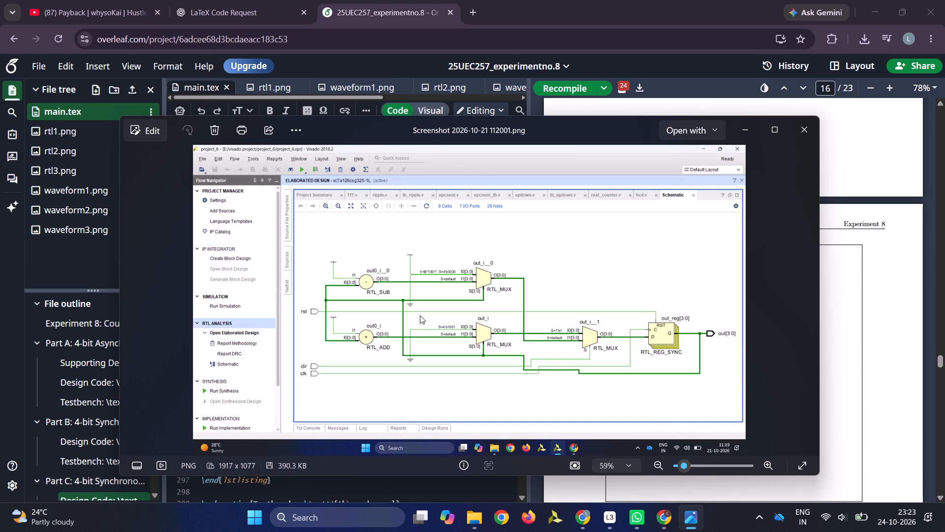
Copy the BCD counter's schematic screenshot again and upload it to the Overleaf project.
{"action": "left_click", "coordinate": [450, 314]}
{"action": "key", "text": "ctrl+c"}
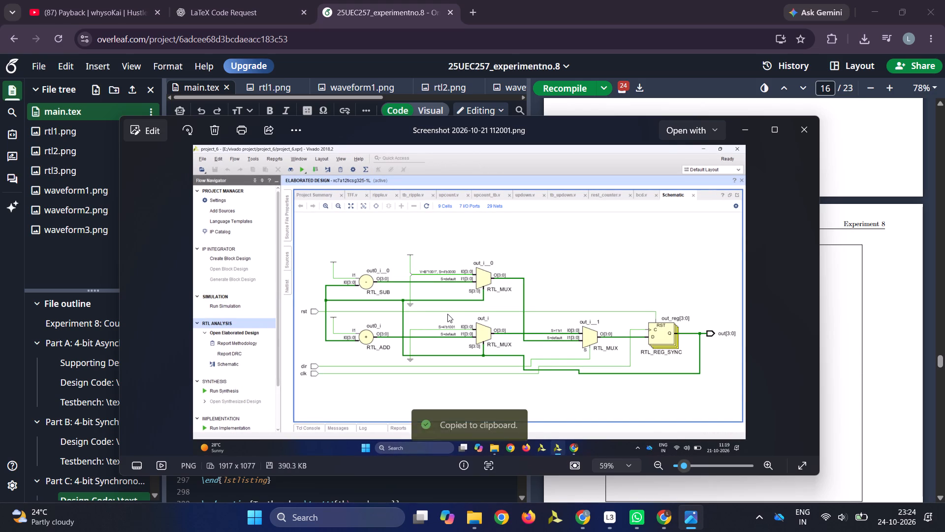
{"action": "left_click", "coordinate": [136, 85]}
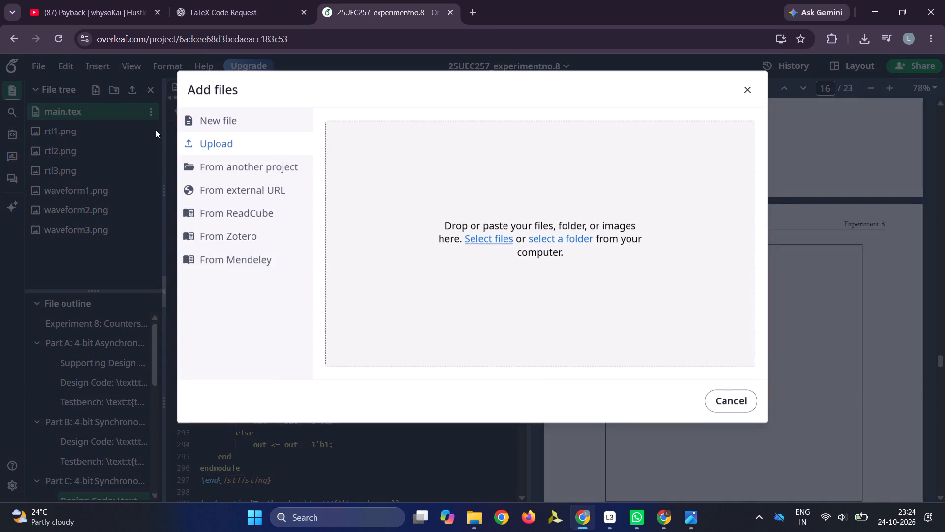
{"action": "left_click", "coordinate": [331, 239]}
{"action": "key", "text": "ctrl+v"}
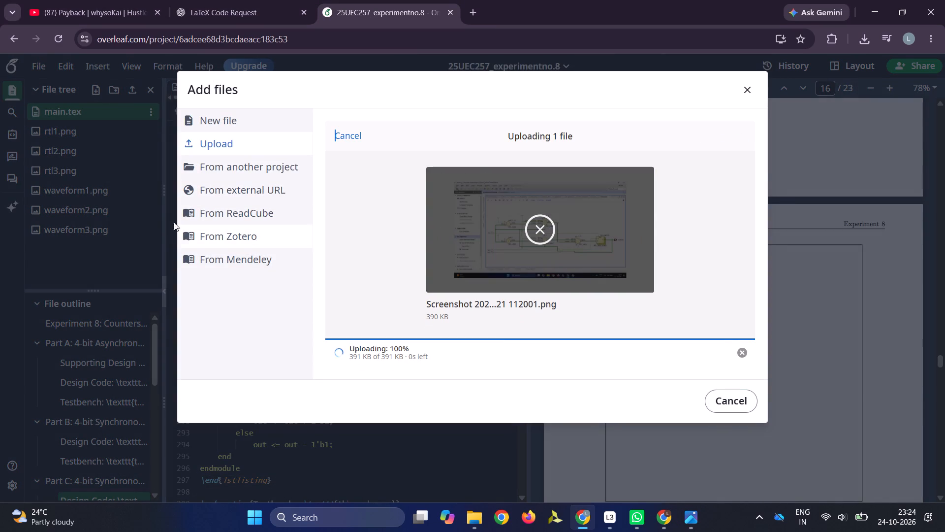
Rename the uploaded BCD counter schematic screenshot as rtl4.png.
{"action": "right_click", "coordinate": [91, 189]}
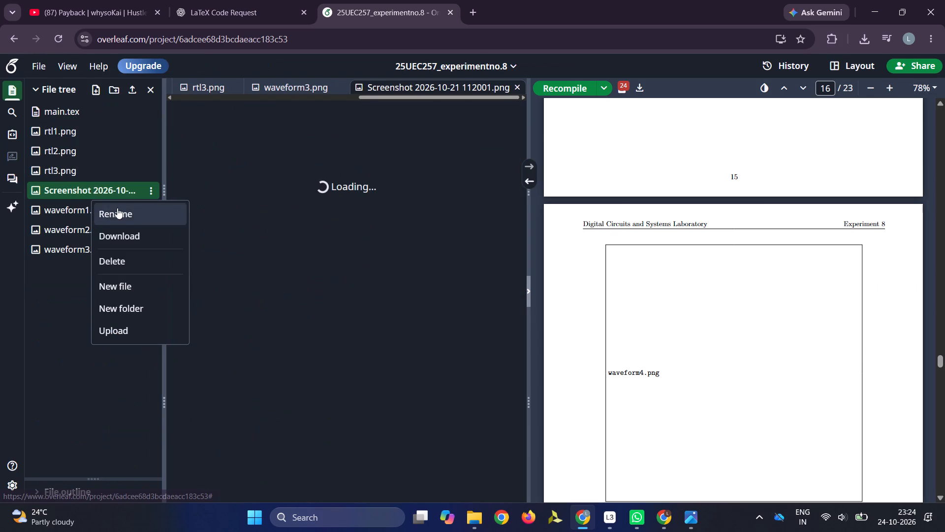
{"action": "left_click", "coordinate": [117, 208]}
{"action": "type", "text": "rtl"}
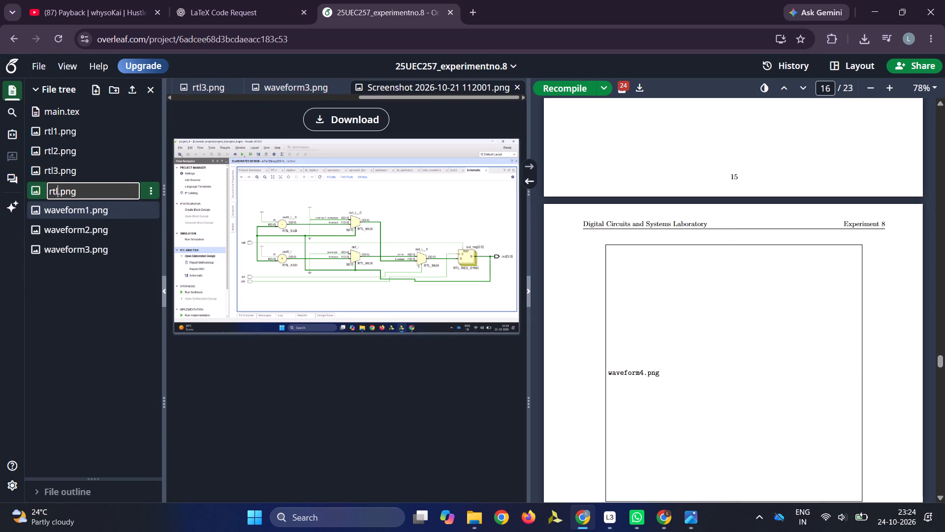
{"action": "key", "text": "4"}
{"action": "key", "text": "Return"}
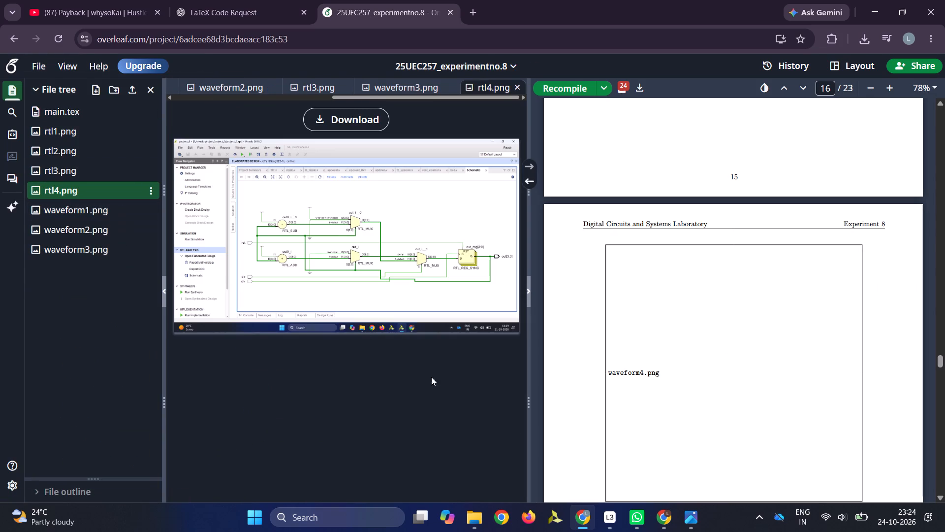
Copy the BCD counter's simulation waveform, Screenshot 2026-10-21 113307.png, from Photos and upload it to the Overleaf project.
{"action": "left_click", "coordinate": [692, 521]}
{"action": "key", "text": "Right"}
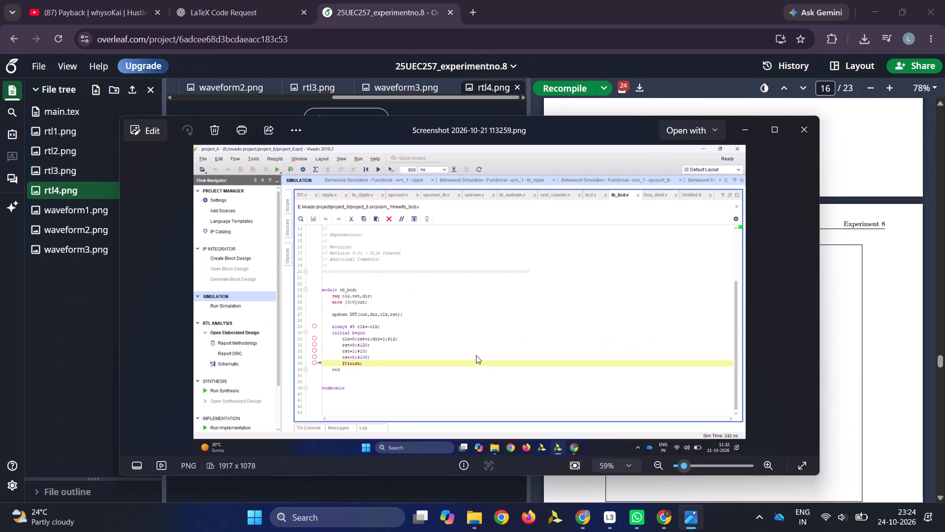
{"action": "key", "text": "Right"}
{"action": "left_click", "coordinate": [476, 355]}
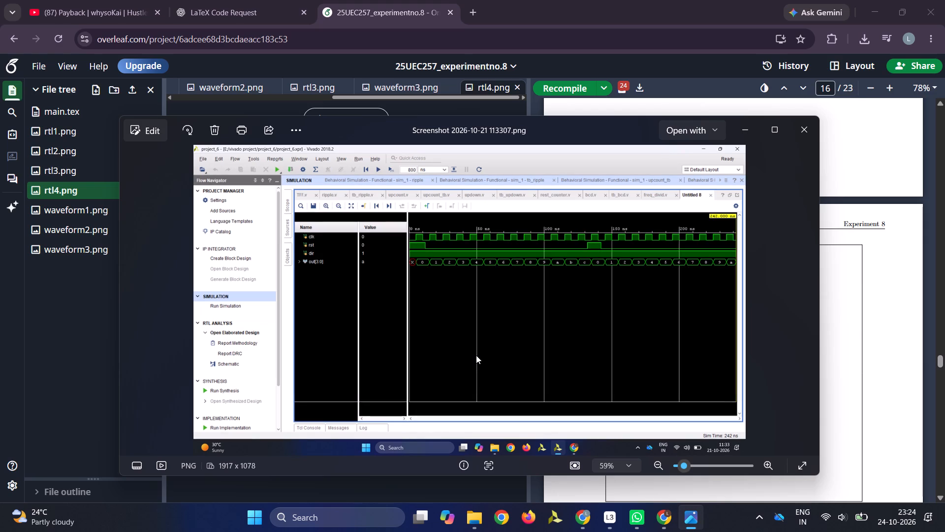
{"action": "key", "text": "ctrl+c"}
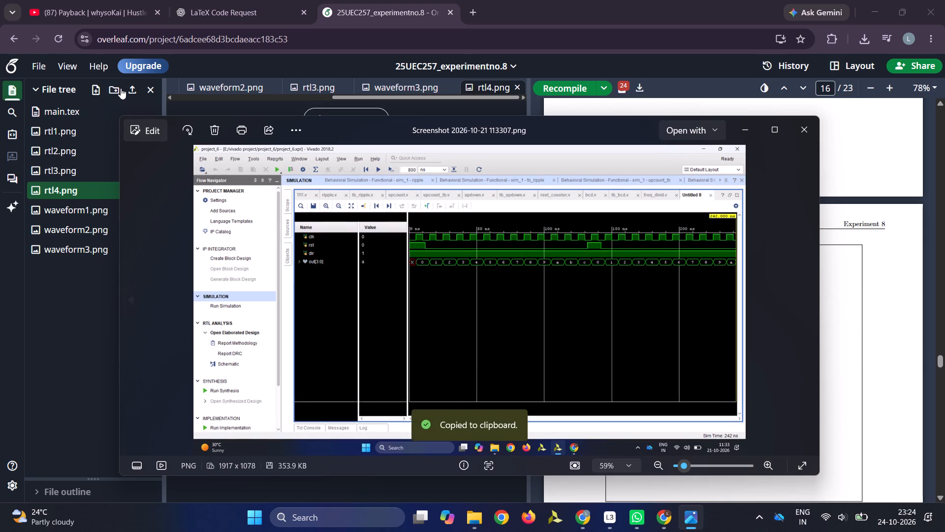
{"action": "left_click", "coordinate": [134, 91]}
{"action": "left_click", "coordinate": [392, 299]}
{"action": "key", "text": "ctrl+v"}
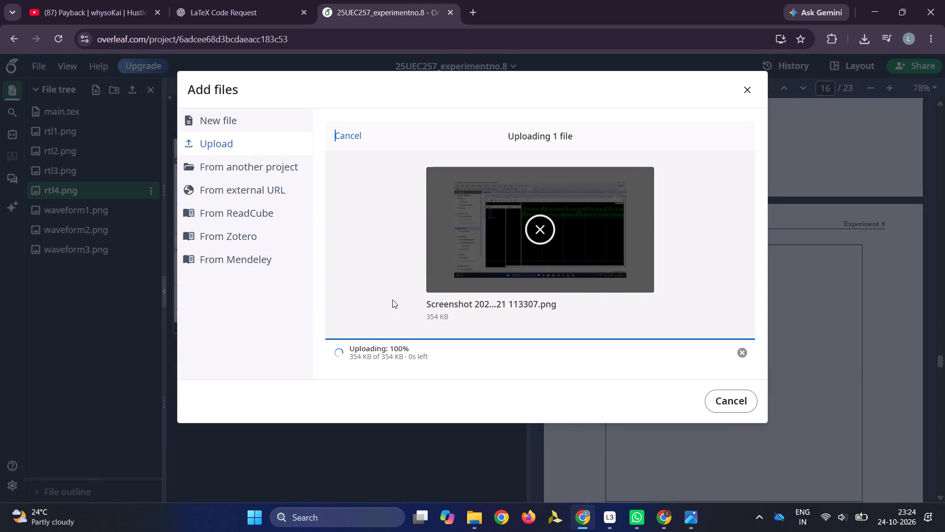
Rename the uploaded BCD counter waveform screenshot as waveform4.png.
{"action": "right_click", "coordinate": [55, 213]}
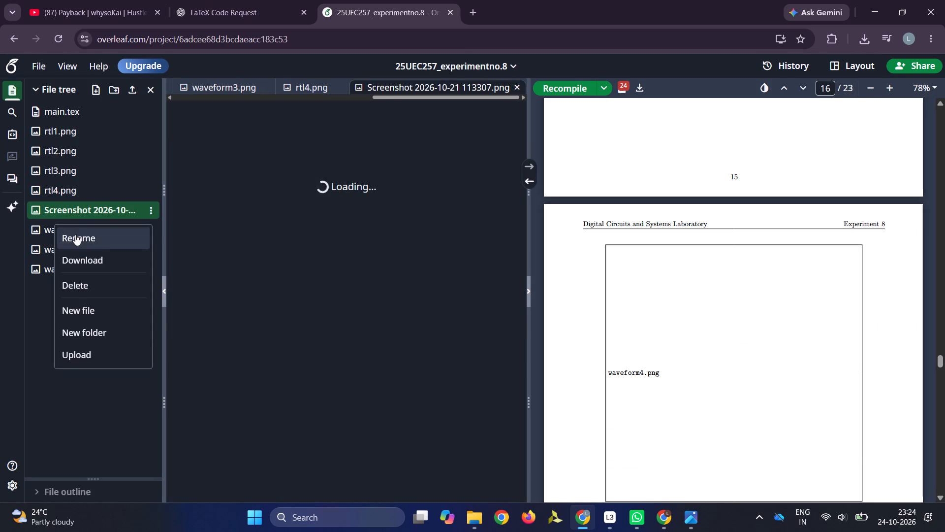
{"action": "left_click", "coordinate": [75, 234]}
{"action": "key", "text": "e"}
{"action": "key", "text": "BackSpace"}
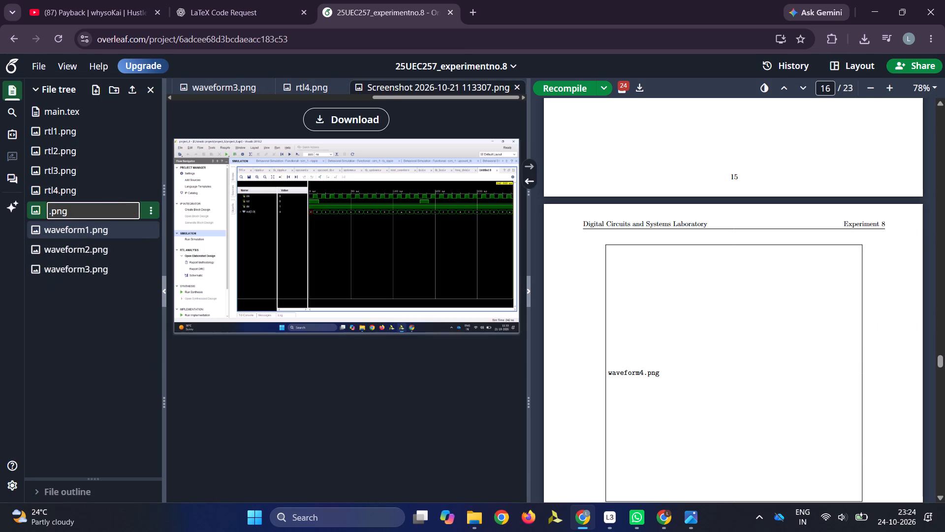
{"action": "type", "text": "waveform"}
{"action": "key", "text": "Return"}
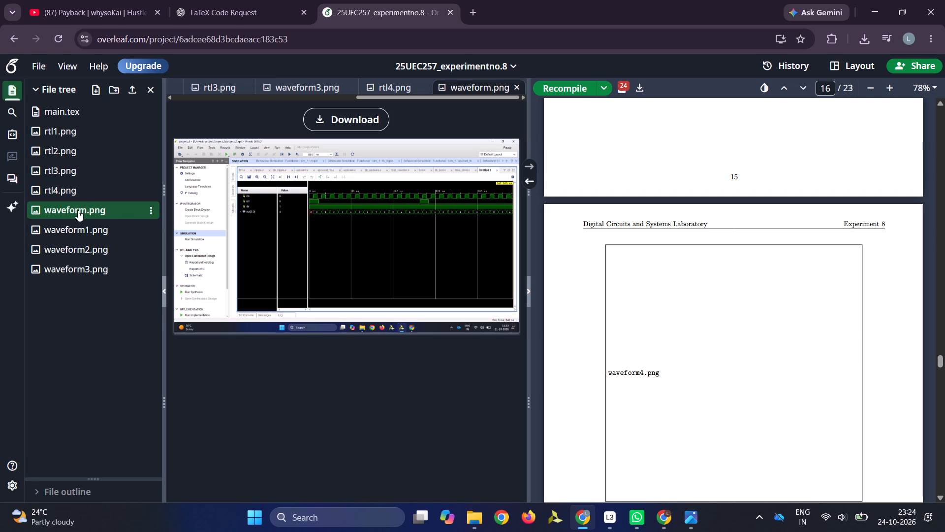
{"action": "right_click", "coordinate": [78, 210]}
{"action": "left_click", "coordinate": [96, 229]}
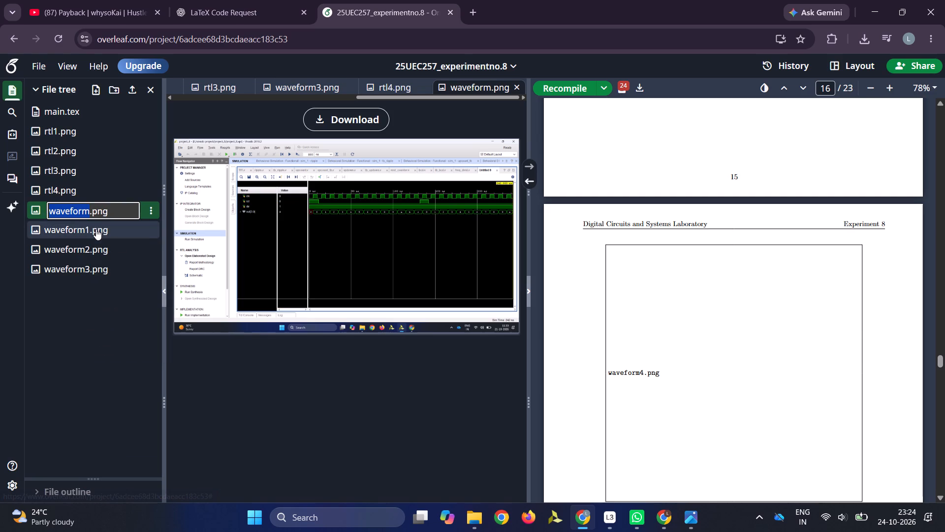
{"action": "key", "text": "Right"}
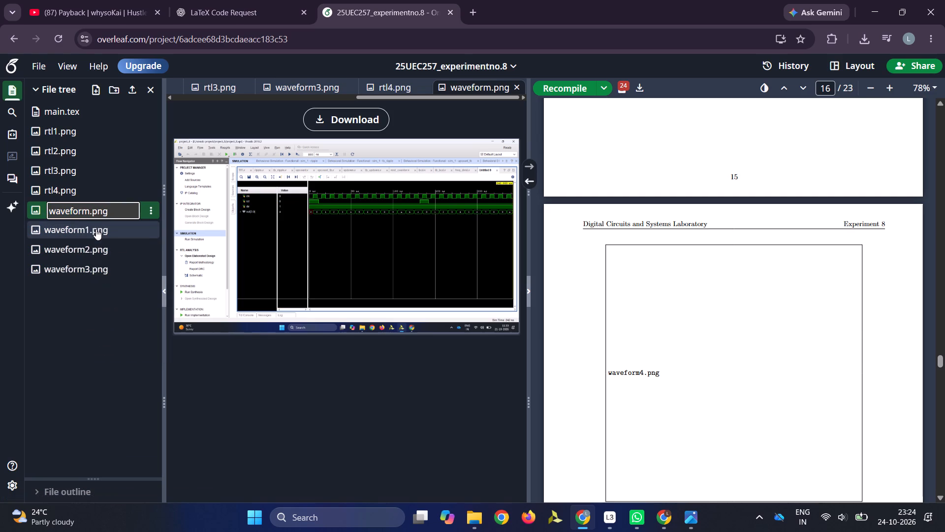
{"action": "key", "text": "4"}
{"action": "key", "text": "Return"}
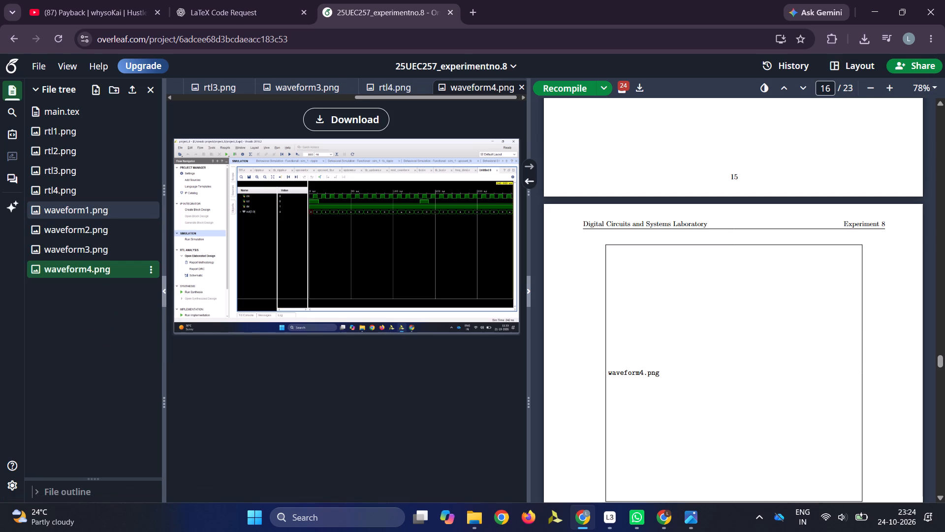
View the next screenshot in Photos, Screenshot 2026-10-21 113639.png, and check it against the Part E and Part F sections of the compiled report.
{"action": "left_click", "coordinate": [689, 517]}
{"action": "key", "text": "Right"}
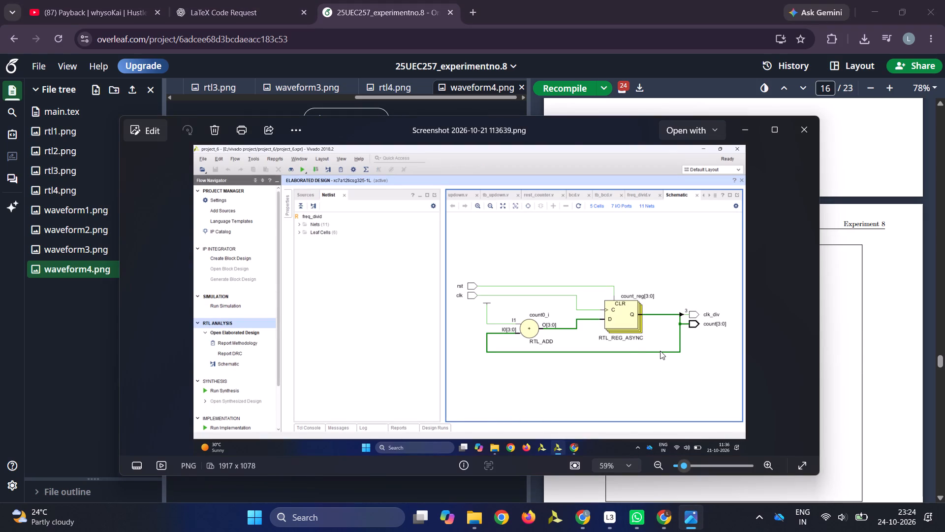
{"action": "scroll", "coordinate": [847, 326], "scroll_direction": "down", "scroll_amount": 2}
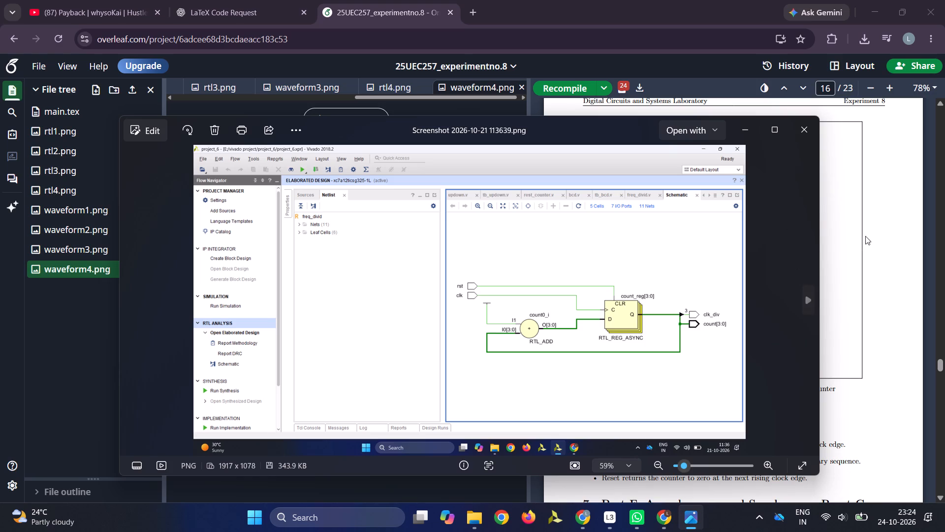
{"action": "left_click", "coordinate": [866, 236]}
{"action": "scroll", "coordinate": [682, 335], "scroll_direction": "down", "scroll_amount": 13}
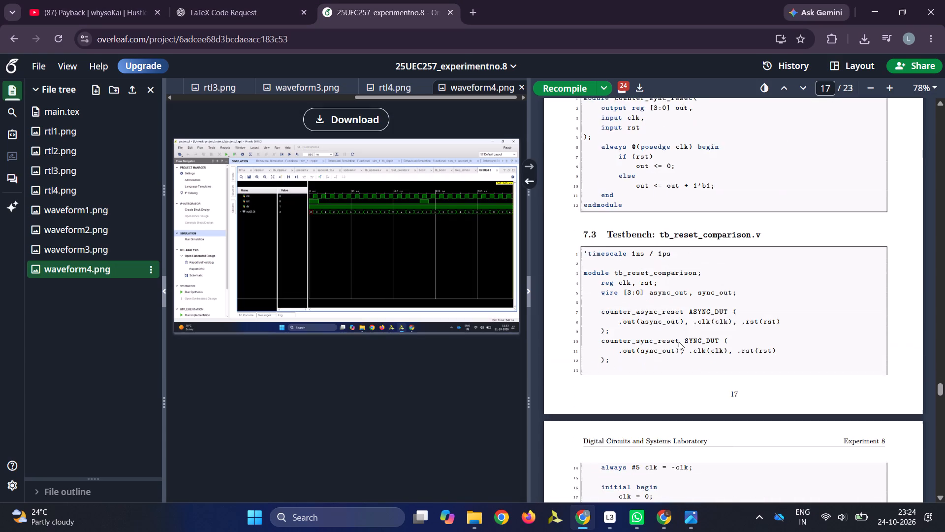
{"action": "scroll", "coordinate": [679, 342], "scroll_direction": "down", "scroll_amount": 19}
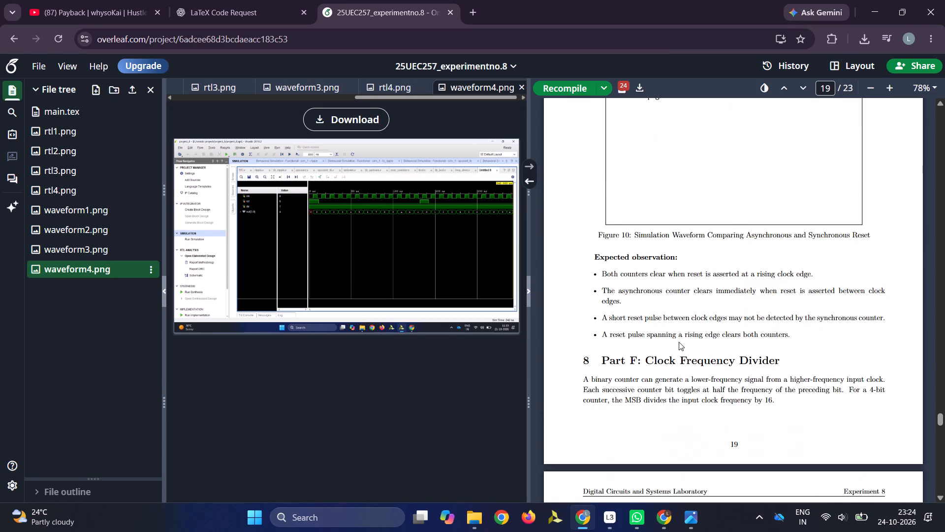
{"action": "scroll", "coordinate": [679, 342], "scroll_direction": "down", "scroll_amount": 3}
{"action": "scroll", "coordinate": [679, 342], "scroll_direction": "up", "scroll_amount": 4}
{"action": "scroll", "coordinate": [679, 342], "scroll_direction": "down", "scroll_amount": 3}
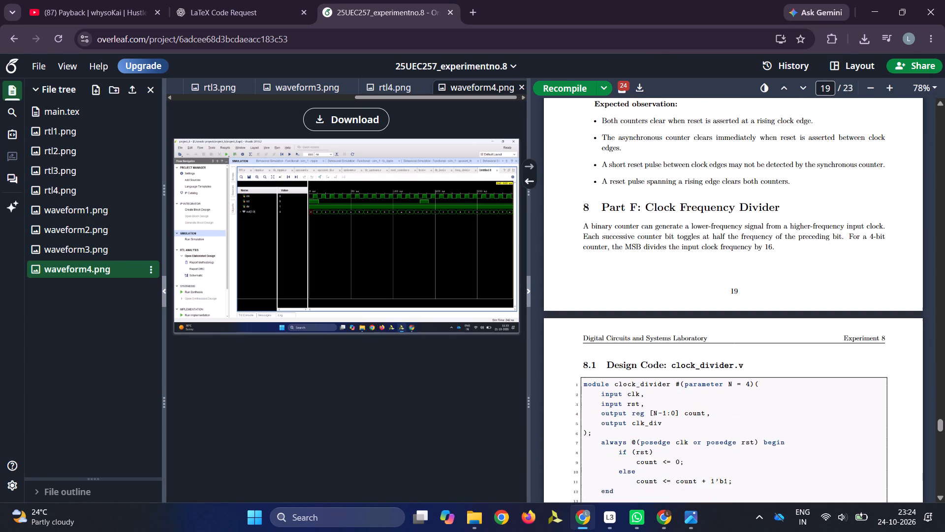
{"action": "scroll", "coordinate": [679, 342], "scroll_direction": "down", "scroll_amount": 9}
{"action": "scroll", "coordinate": [679, 342], "scroll_direction": "up", "scroll_amount": 12}
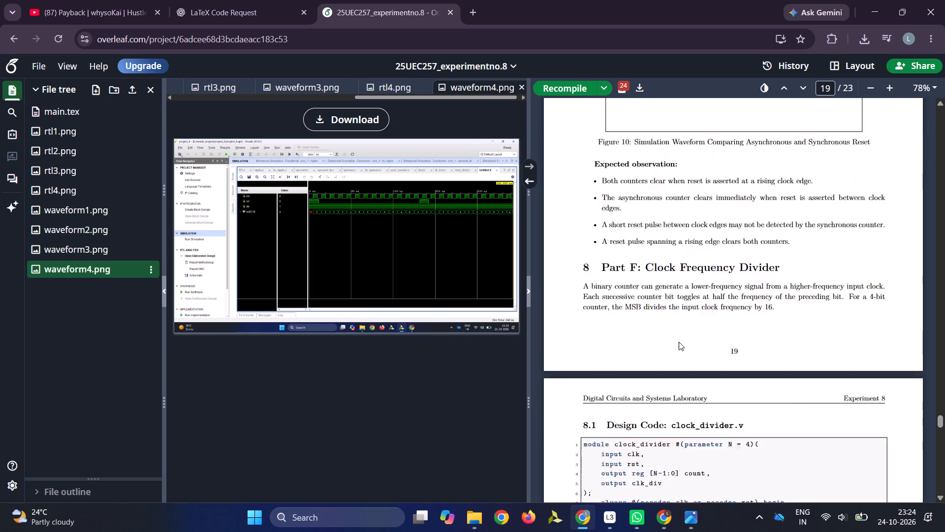
{"action": "scroll", "coordinate": [679, 342], "scroll_direction": "up", "scroll_amount": 20}
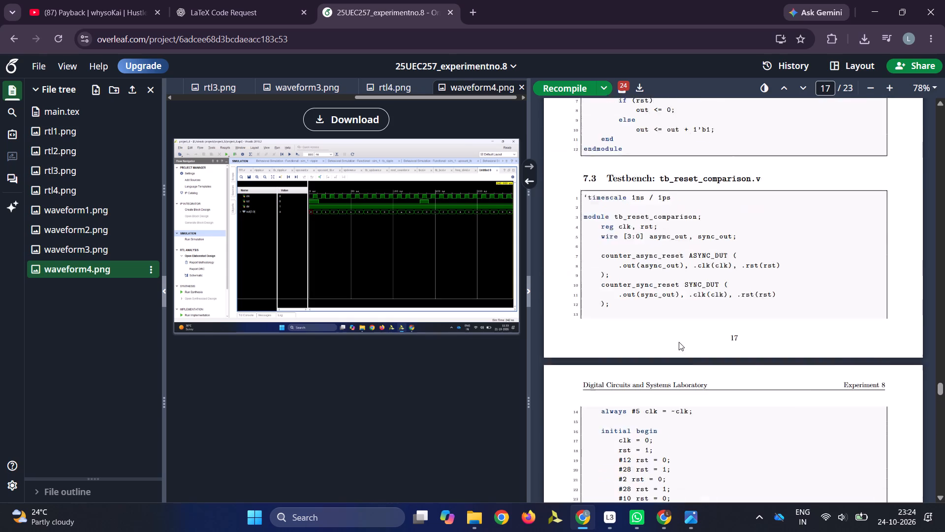
{"action": "scroll", "coordinate": [713, 315], "scroll_direction": "up", "scroll_amount": 2}
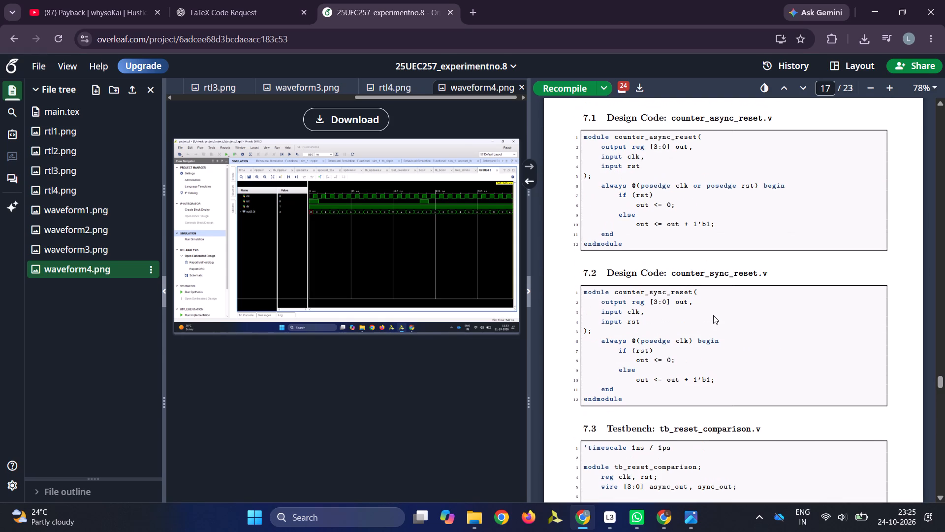
Open main.tex and examine the Part E and Part F code, their figure filenames and the Screenshot File Names section.
{"action": "left_click", "coordinate": [97, 109]}
{"action": "scroll", "coordinate": [245, 191], "scroll_direction": "down", "scroll_amount": 13}
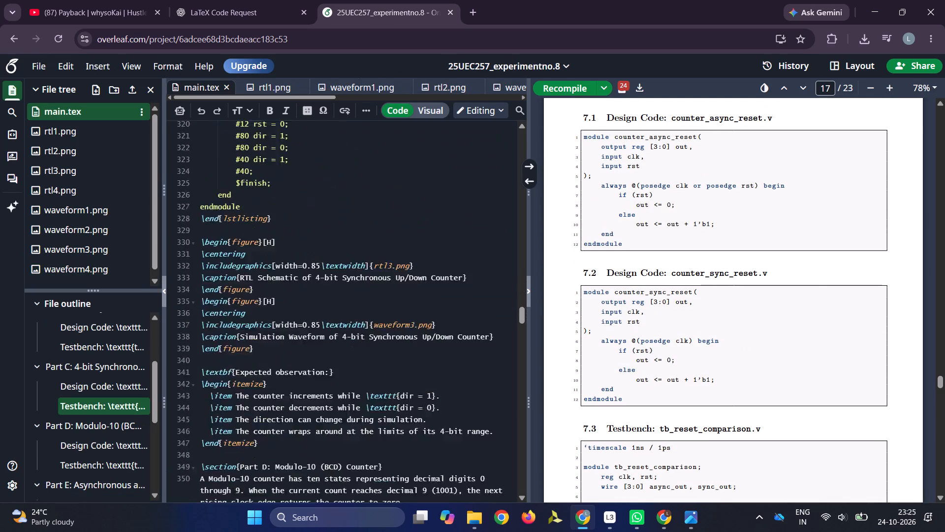
{"action": "scroll", "coordinate": [252, 214], "scroll_direction": "down", "scroll_amount": 20}
{"action": "scroll", "coordinate": [252, 214], "scroll_direction": "down", "scroll_amount": 10}
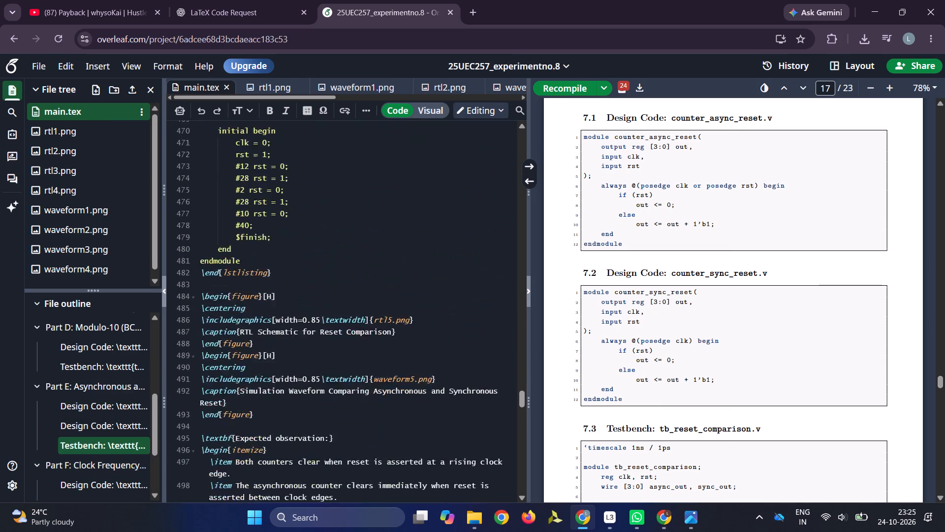
{"action": "scroll", "coordinate": [246, 221], "scroll_direction": "down", "scroll_amount": 14}
{"action": "scroll", "coordinate": [246, 221], "scroll_direction": "up", "scroll_amount": 3}
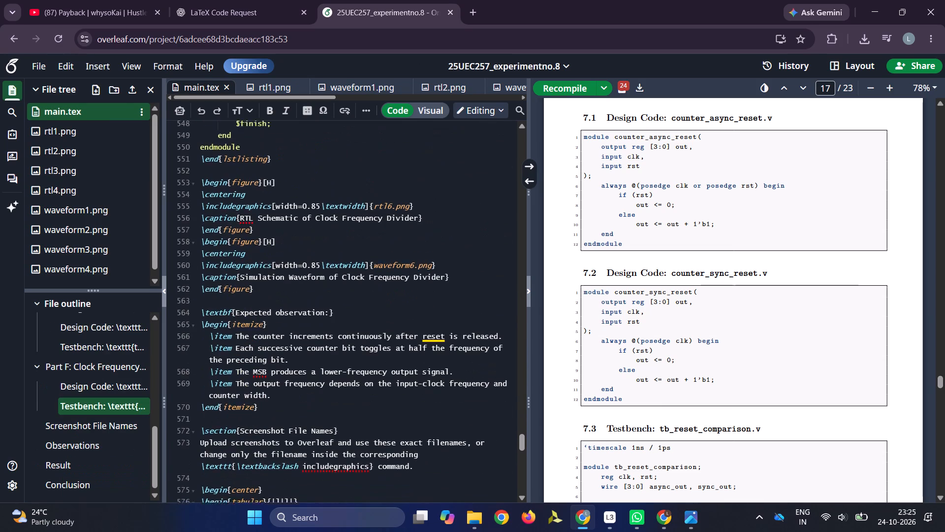
{"action": "scroll", "coordinate": [246, 221], "scroll_direction": "up", "scroll_amount": 6}
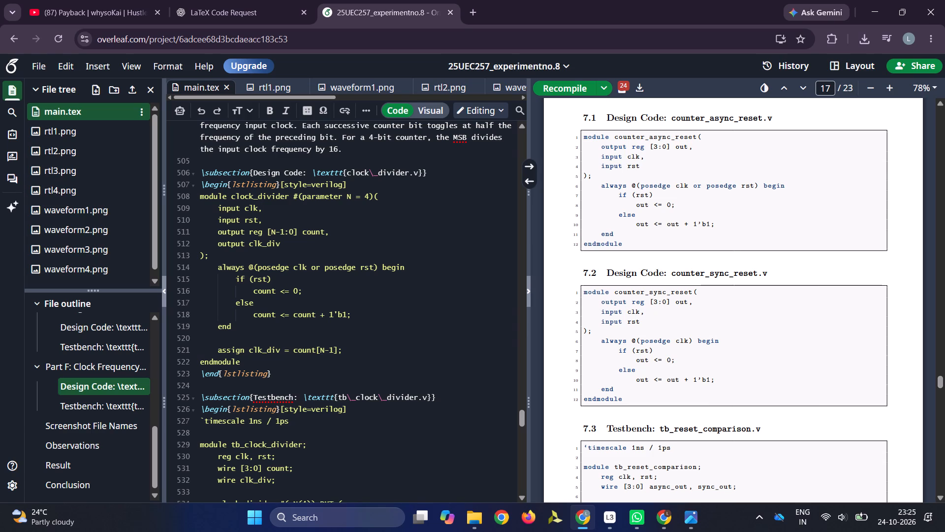
{"action": "scroll", "coordinate": [322, 250], "scroll_direction": "down", "scroll_amount": 2}
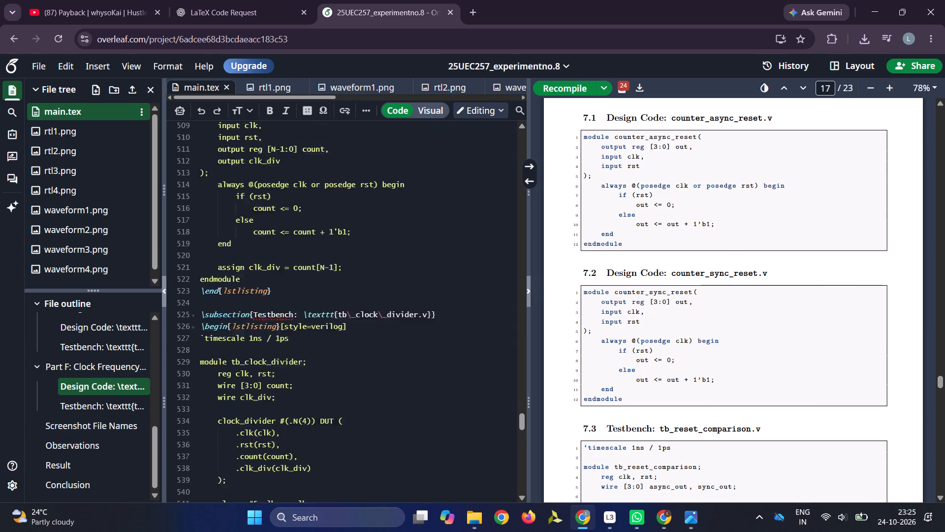
{"action": "scroll", "coordinate": [322, 250], "scroll_direction": "down", "scroll_amount": 9}
{"action": "scroll", "coordinate": [322, 250], "scroll_direction": "down", "scroll_amount": 12}
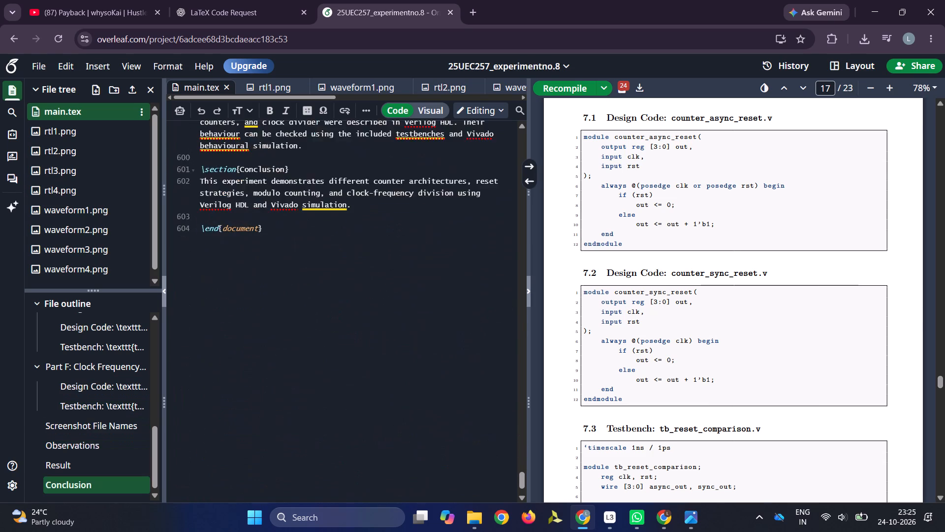
{"action": "scroll", "coordinate": [322, 250], "scroll_direction": "up", "scroll_amount": 12}
Compare the reset comparison and clock divider listings and figures in main.tex with the compiled report.
{"action": "scroll", "coordinate": [777, 305], "scroll_direction": "down", "scroll_amount": 18}
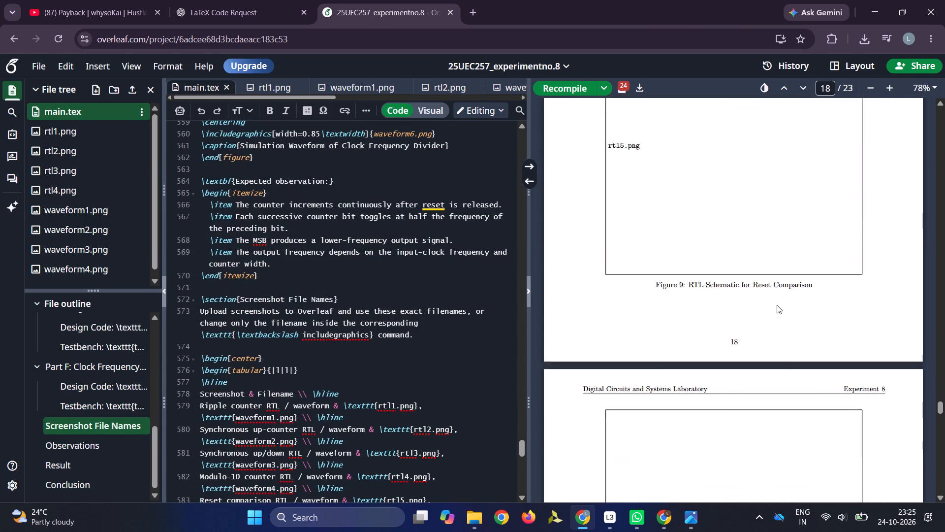
{"action": "scroll", "coordinate": [777, 305], "scroll_direction": "down", "scroll_amount": 7}
{"action": "scroll", "coordinate": [358, 317], "scroll_direction": "up", "scroll_amount": 4}
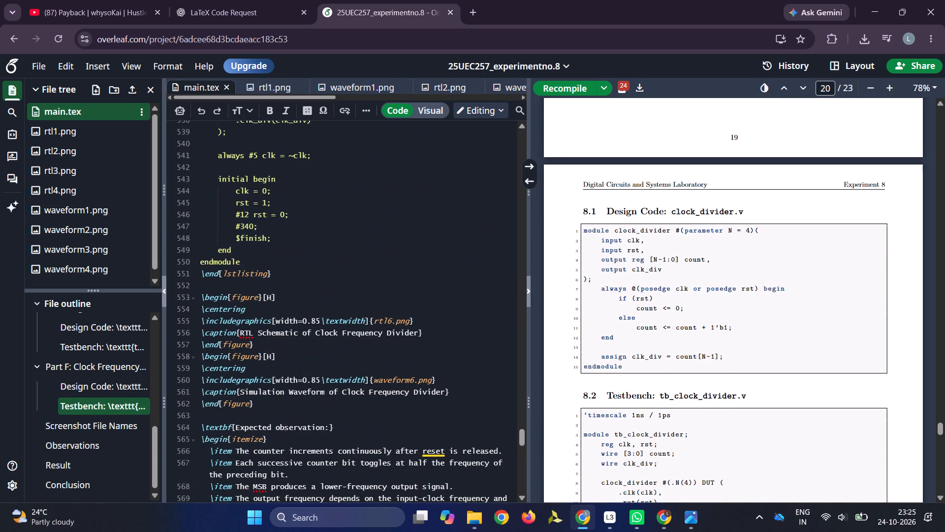
{"action": "scroll", "coordinate": [358, 317], "scroll_direction": "up", "scroll_amount": 8}
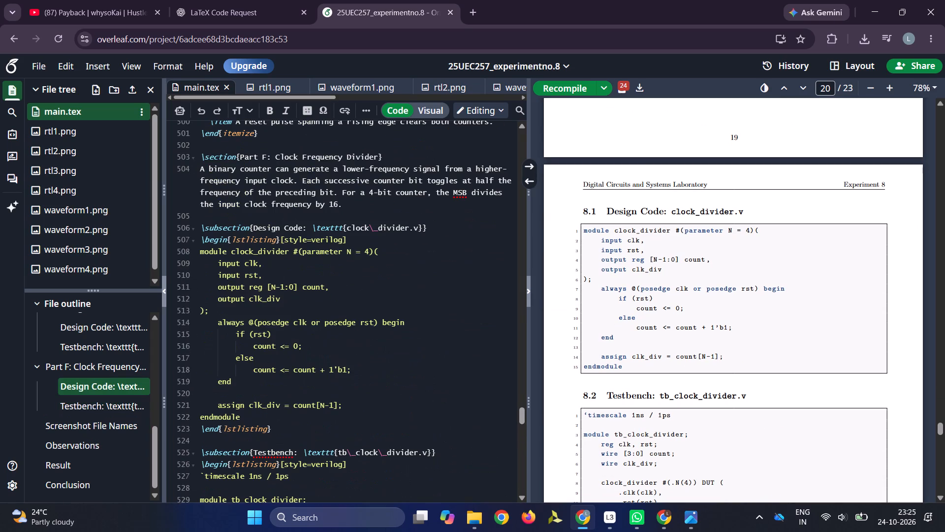
{"action": "scroll", "coordinate": [358, 317], "scroll_direction": "up", "scroll_amount": 4}
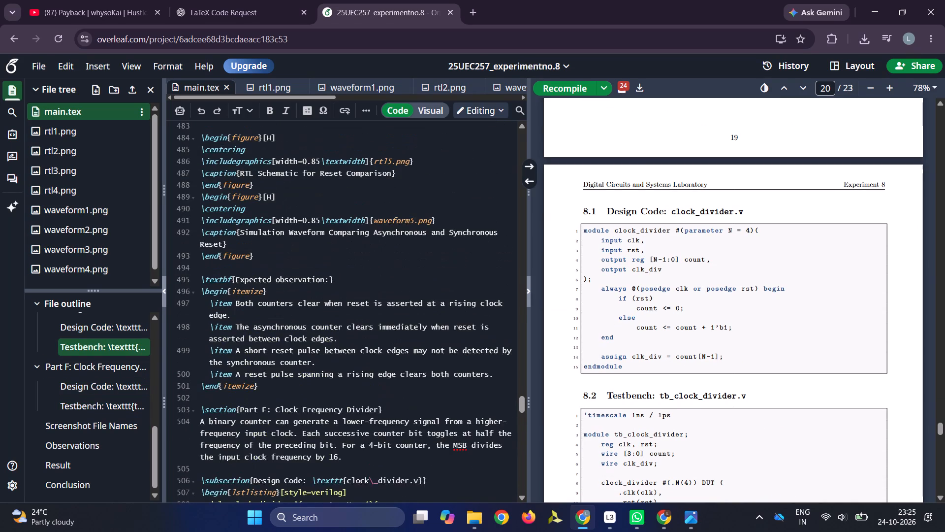
{"action": "scroll", "coordinate": [358, 317], "scroll_direction": "up", "scroll_amount": 7}
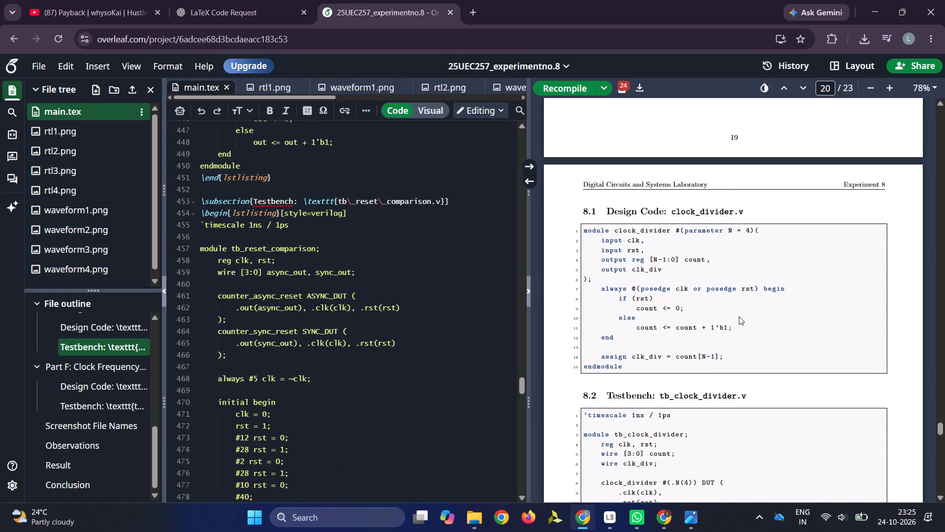
{"action": "scroll", "coordinate": [739, 316], "scroll_direction": "up", "scroll_amount": 16}
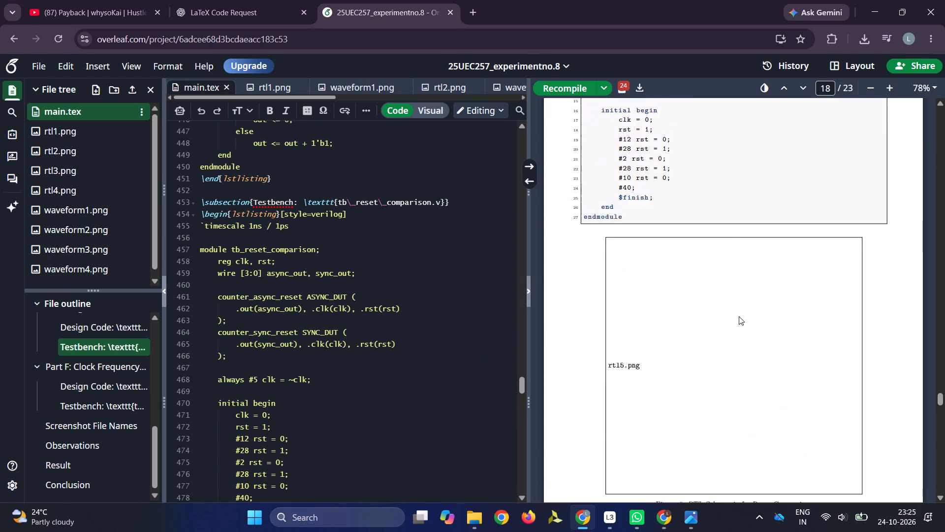
{"action": "scroll", "coordinate": [739, 316], "scroll_direction": "up", "scroll_amount": 4}
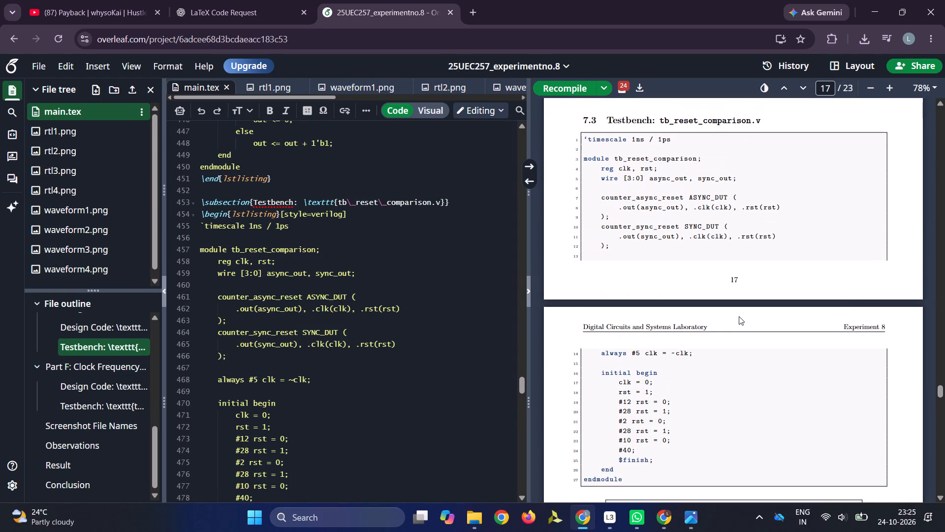
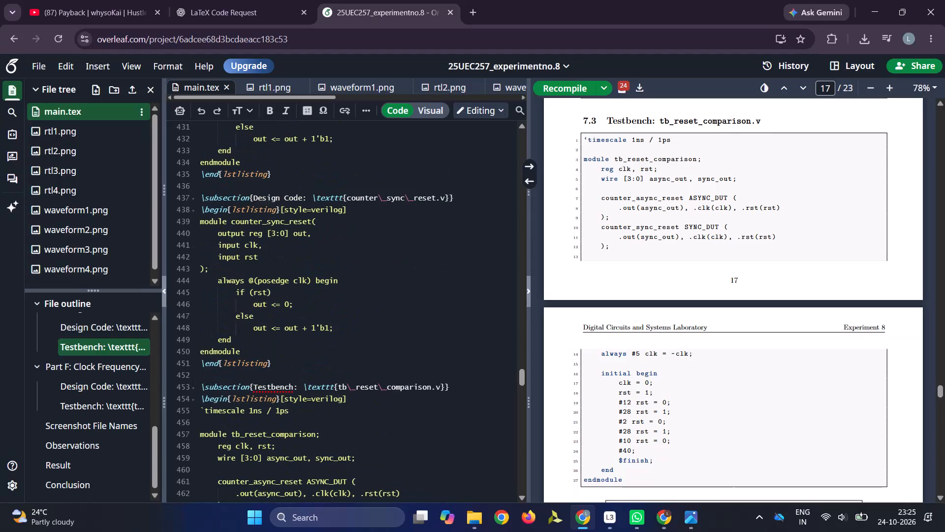
Delete the counter_async_reset.v and counter_sync_reset.v design code subsections from Part E in main.tex.
{"action": "scroll", "coordinate": [925, 316], "scroll_direction": "up", "scroll_amount": 6}
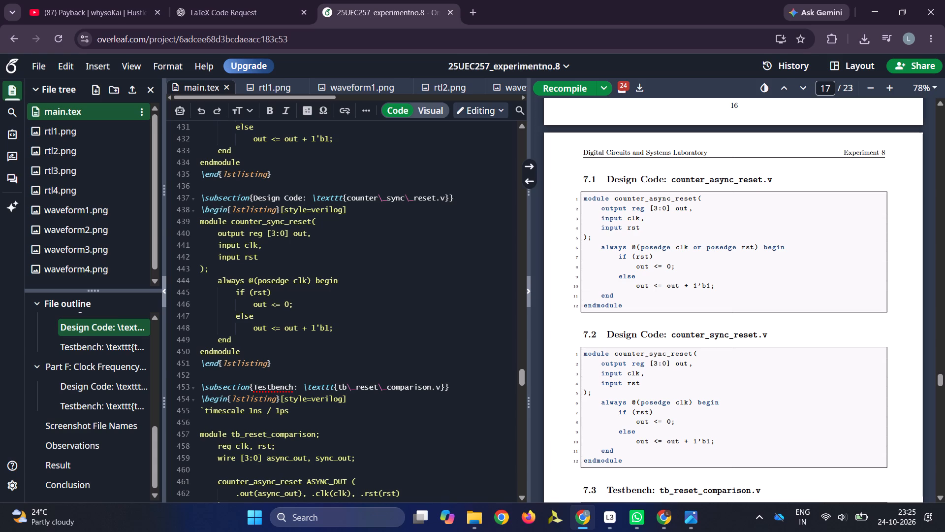
{"action": "left_click_drag", "start_coordinate": [295, 365], "coordinate": [170, 106]}
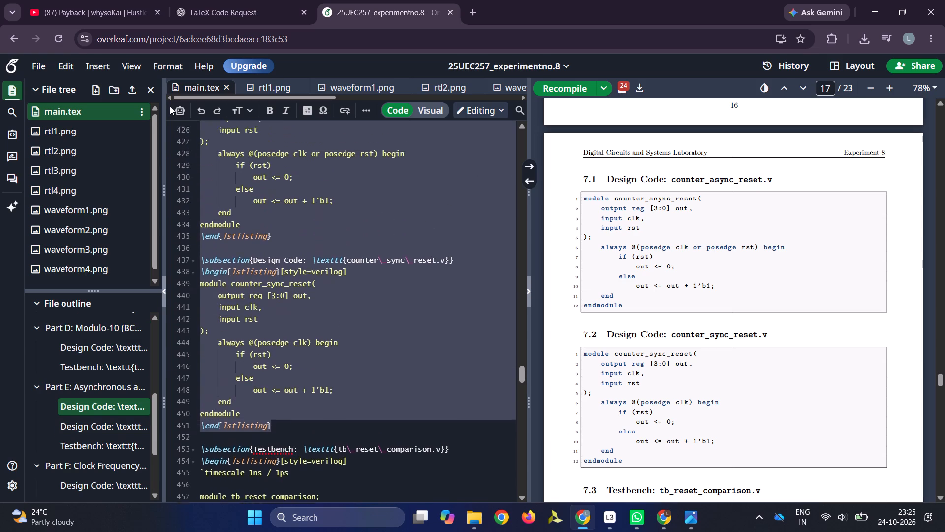
{"action": "left_click_drag", "start_coordinate": [170, 106], "coordinate": [190, 247]}
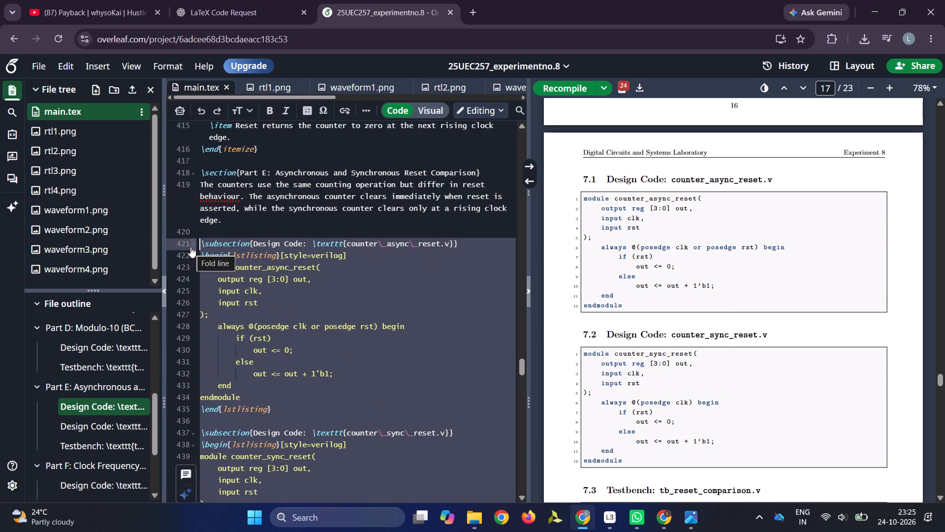
{"action": "key", "text": "BackSpace"}
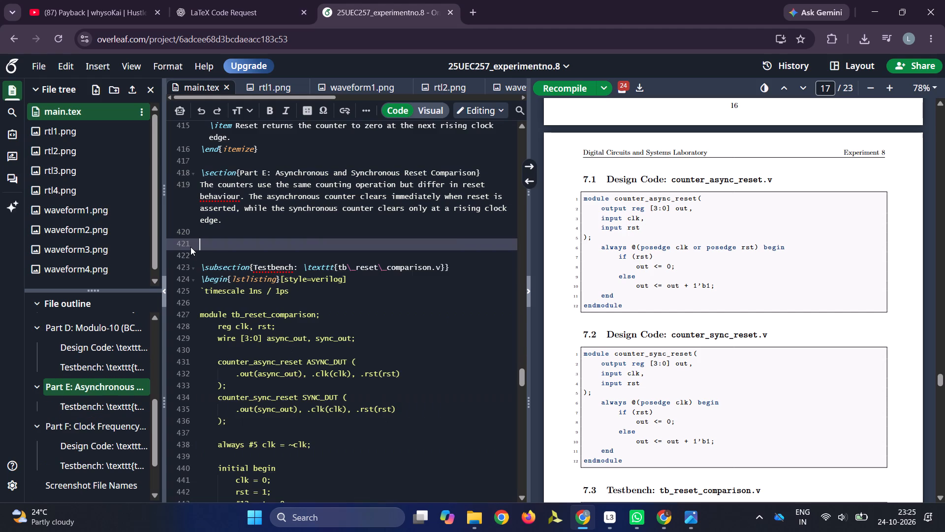
Delete the rtl5.png figure block captioned RTL Schematic for Reset Comparison from Part E in main.tex.
{"action": "scroll", "coordinate": [666, 314], "scroll_direction": "down", "scroll_amount": 9}
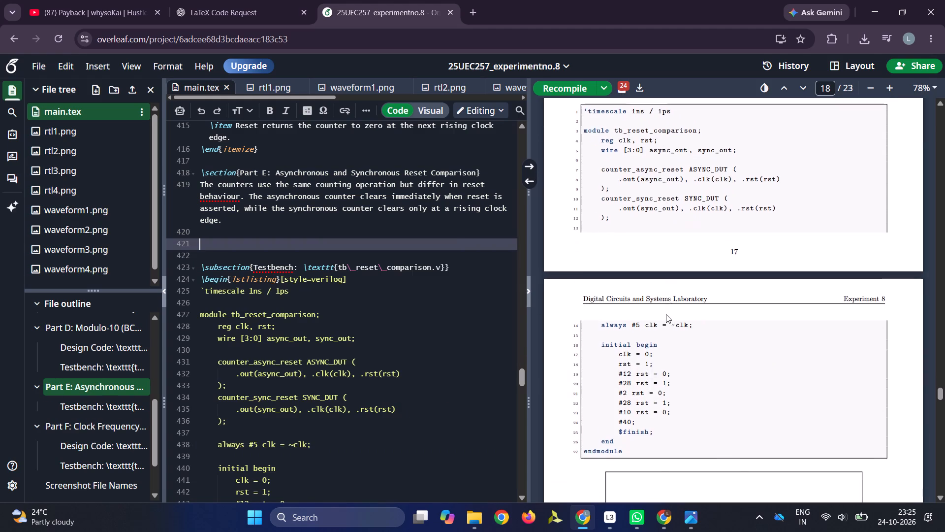
{"action": "scroll", "coordinate": [666, 314], "scroll_direction": "down", "scroll_amount": 2}
{"action": "left_click", "coordinate": [696, 512]}
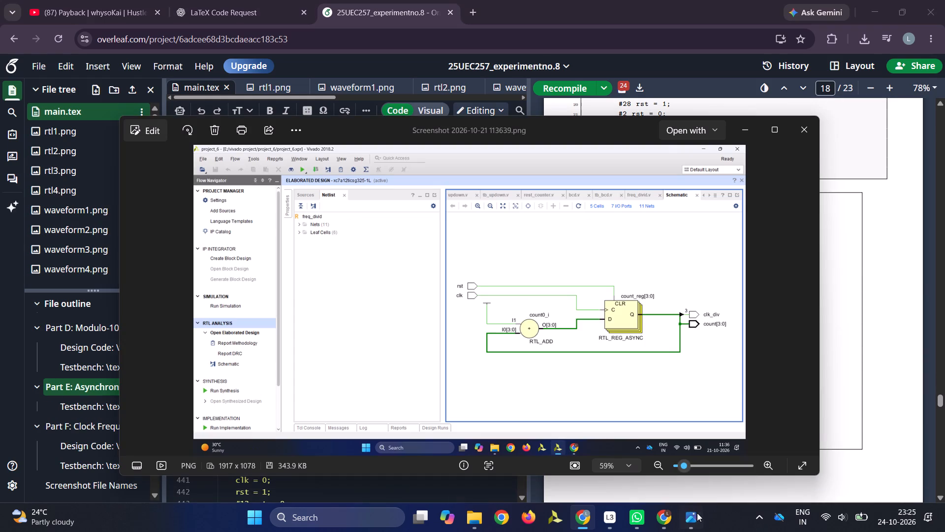
{"action": "left_click", "coordinate": [749, 130]}
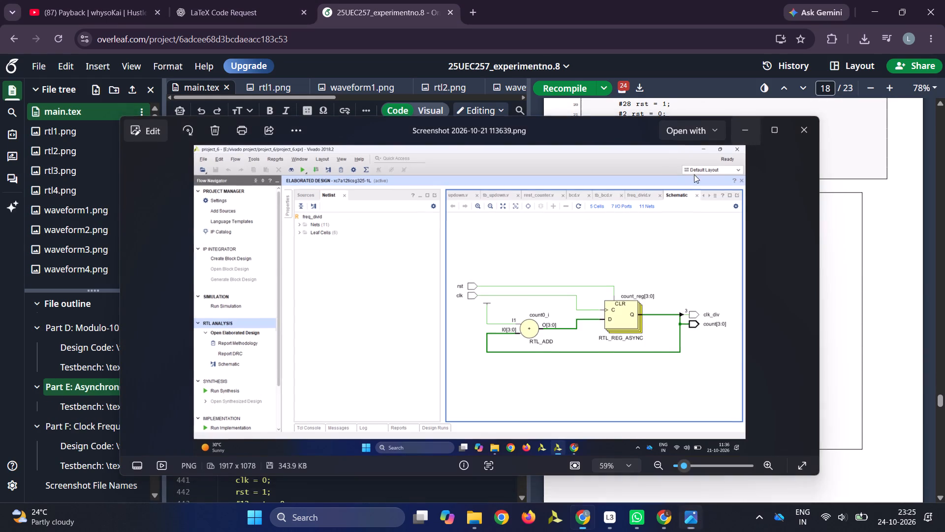
{"action": "scroll", "coordinate": [354, 234], "scroll_direction": "down", "scroll_amount": 2}
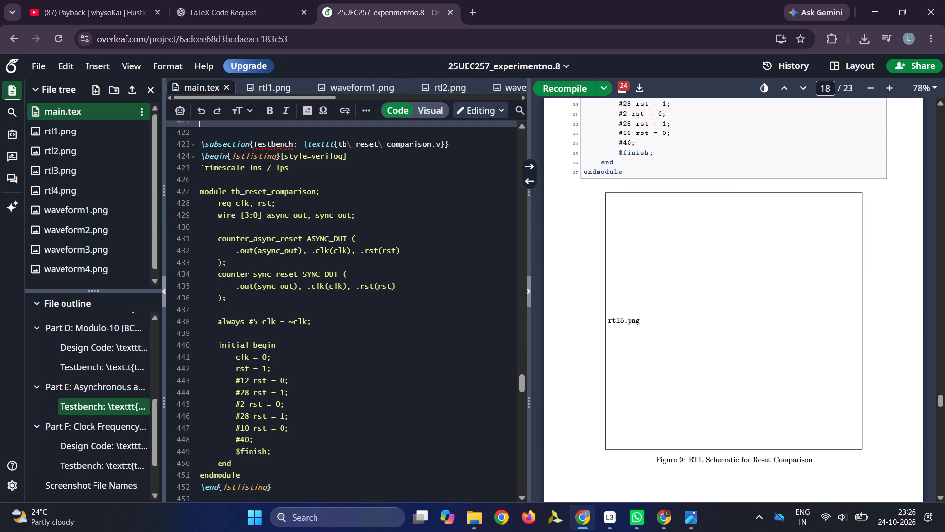
{"action": "scroll", "coordinate": [332, 217], "scroll_direction": "down", "scroll_amount": 4}
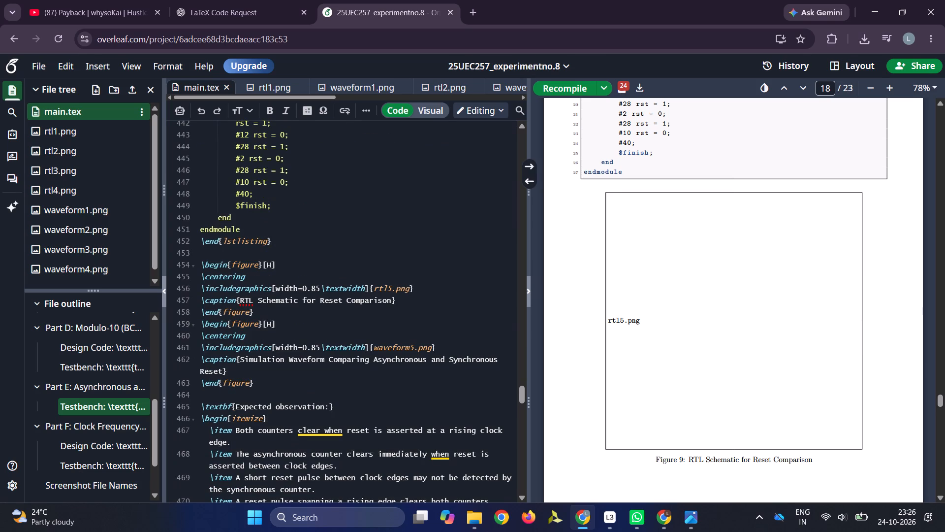
{"action": "left_click_drag", "start_coordinate": [266, 311], "coordinate": [197, 265]}
{"action": "key", "text": "BackSpace"}
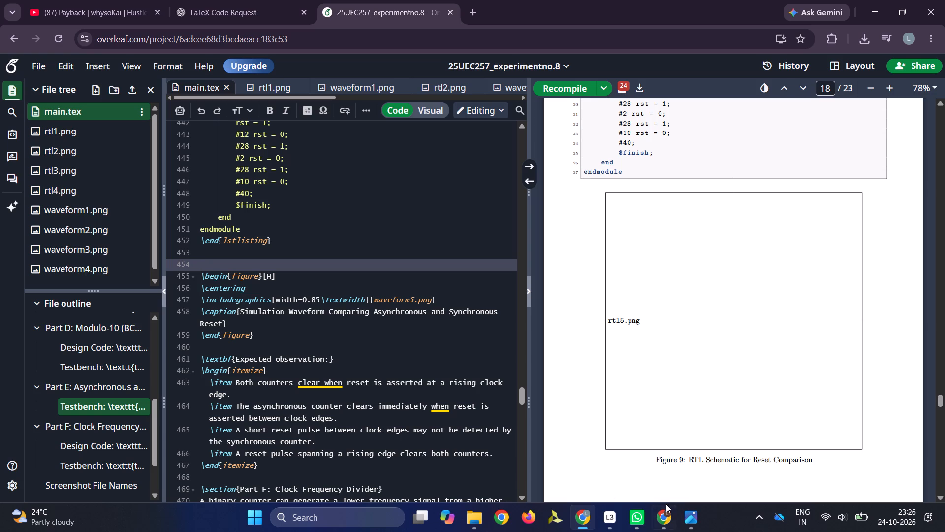
Switch to Photos, find the reset comparison waveform, Screenshot 2026-10-21 110828.png, and copy the image.
{"action": "left_click", "coordinate": [689, 517]}
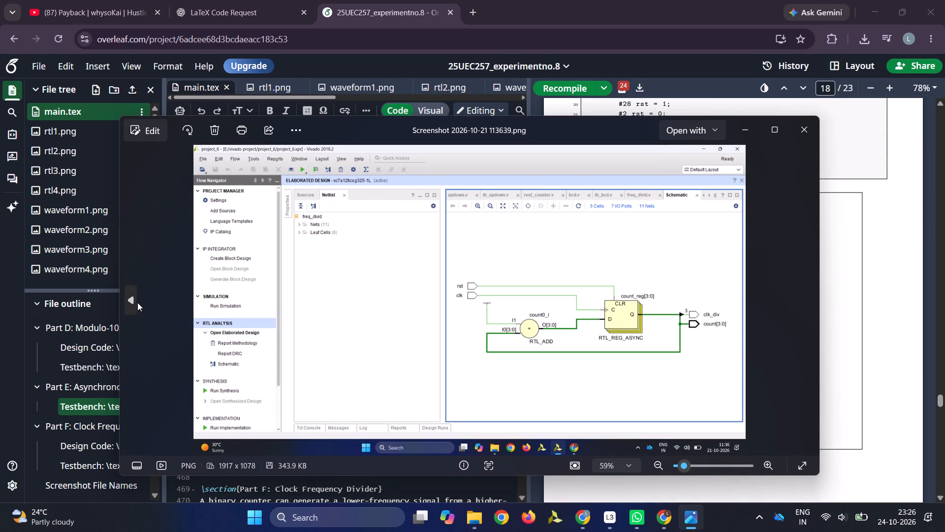
{"action": "triple_click", "coordinate": [130, 302]}
{"action": "double_click", "coordinate": [129, 302]}
{"action": "triple_click", "coordinate": [129, 302]}
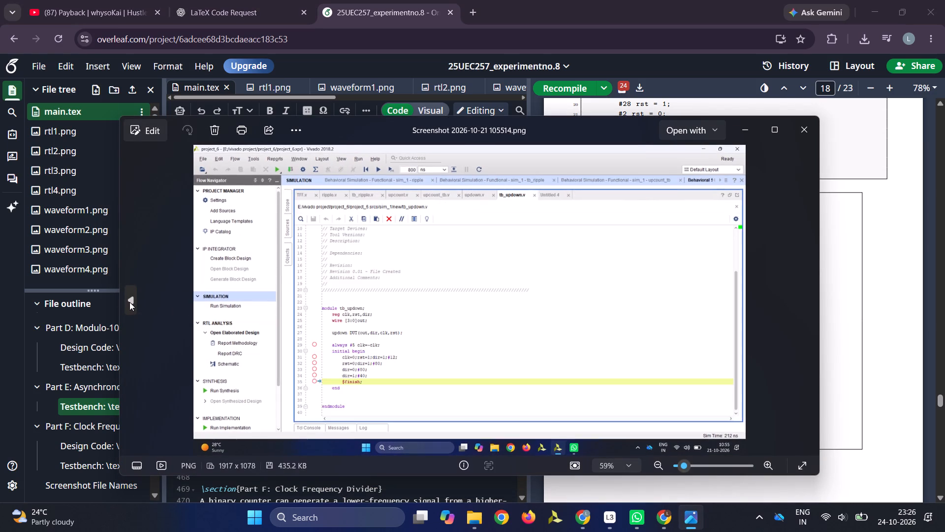
{"action": "left_click", "coordinate": [129, 302]}
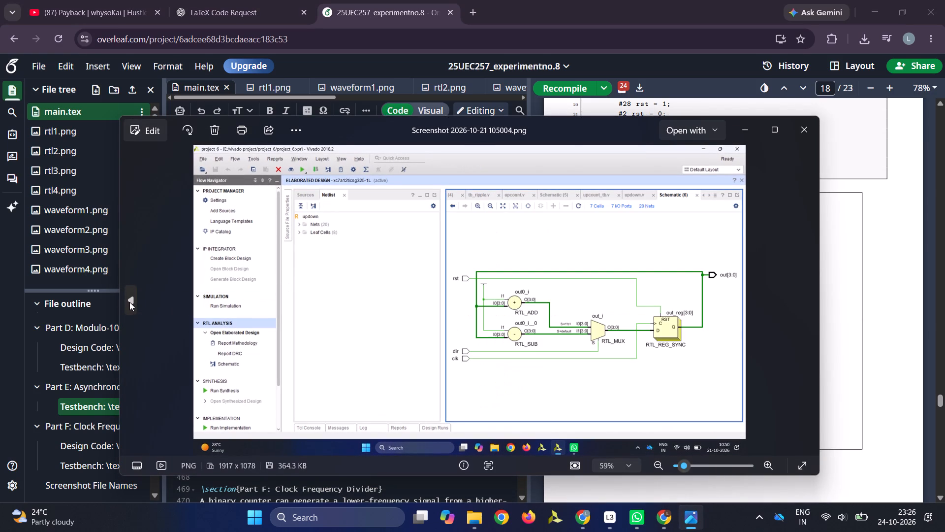
{"action": "left_click", "coordinate": [129, 302]}
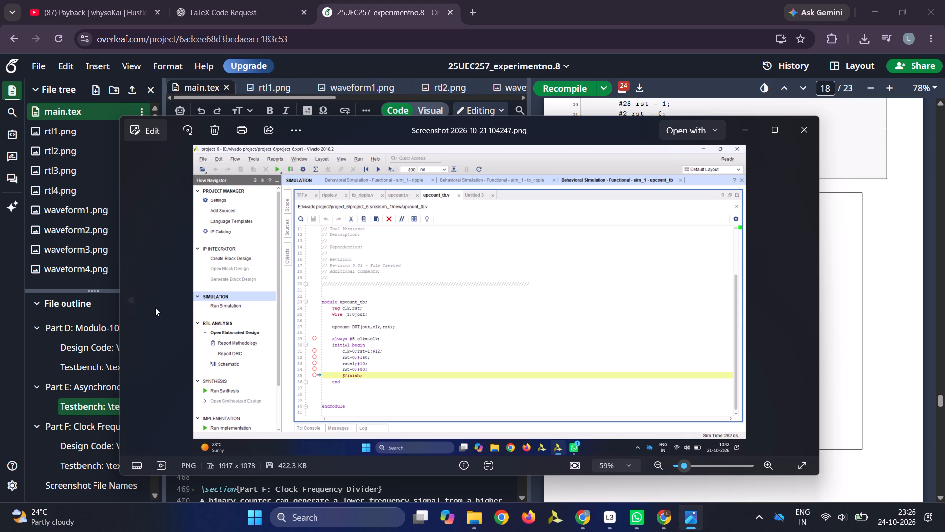
{"action": "triple_click", "coordinate": [809, 297]}
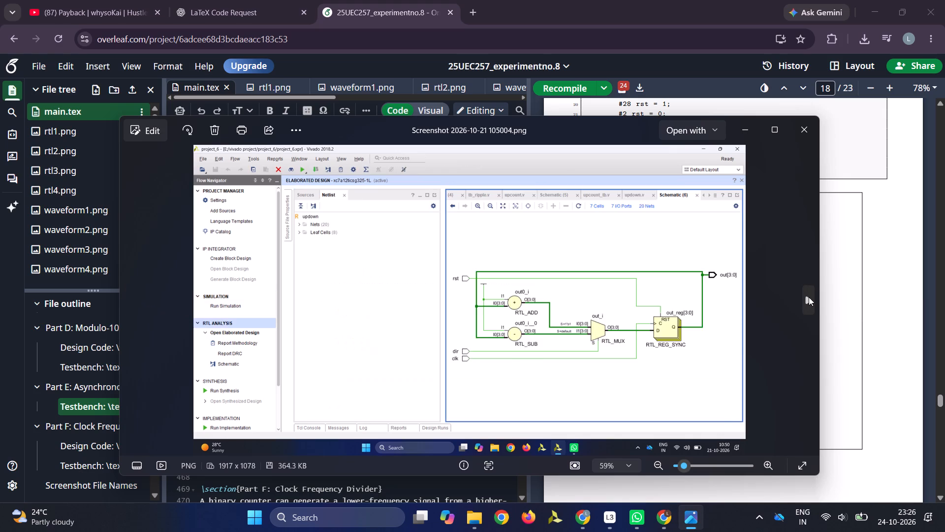
{"action": "left_click", "coordinate": [809, 298]}
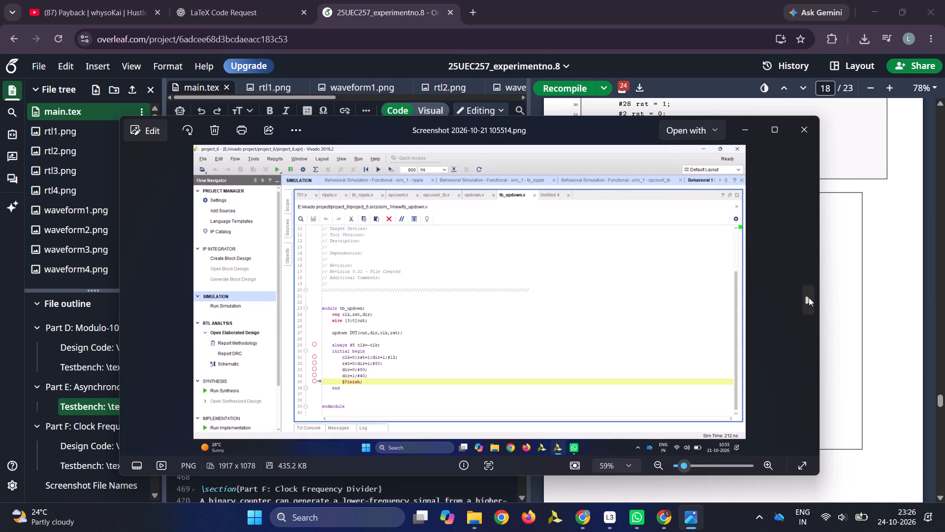
{"action": "left_click", "coordinate": [809, 298]}
{"action": "left_click", "coordinate": [809, 298]}
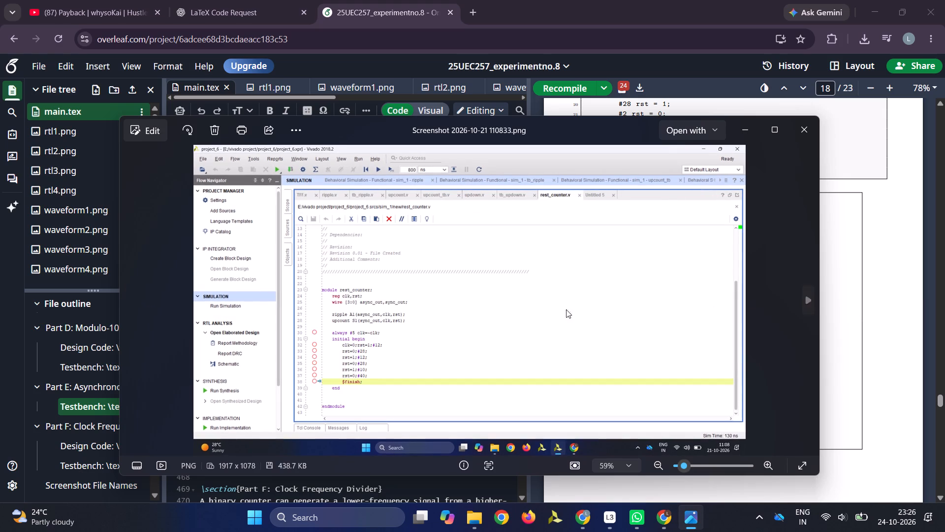
{"action": "left_click", "coordinate": [132, 297]}
{"action": "left_click", "coordinate": [392, 298]}
{"action": "key", "text": "ctrl+c"}
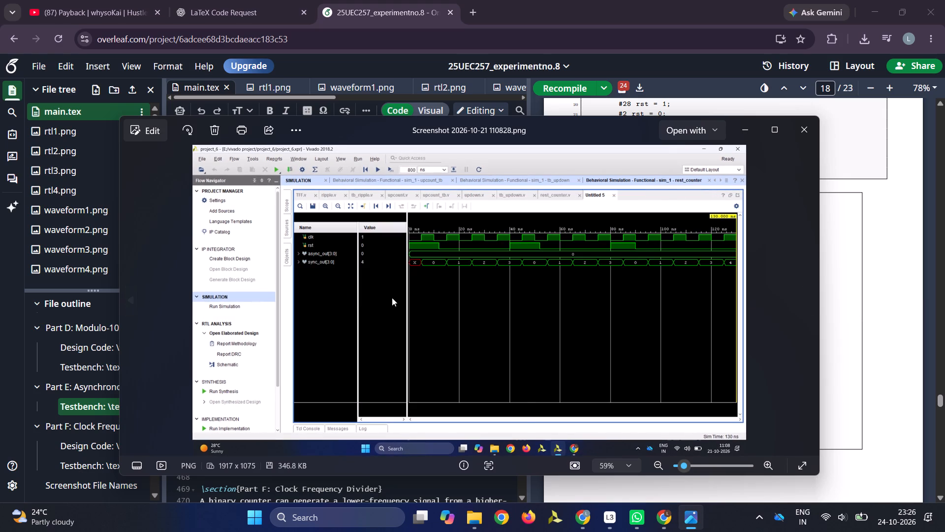
Switch back to Overleaf and upload the copied reset comparison waveform screenshot to the project.
{"action": "left_click", "coordinate": [742, 128]}
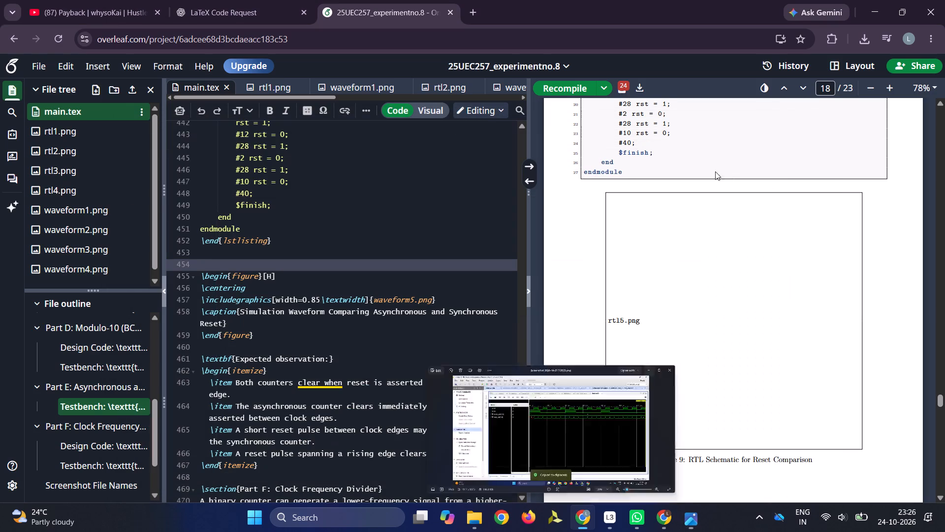
{"action": "scroll", "coordinate": [694, 317], "scroll_direction": "down", "scroll_amount": 6}
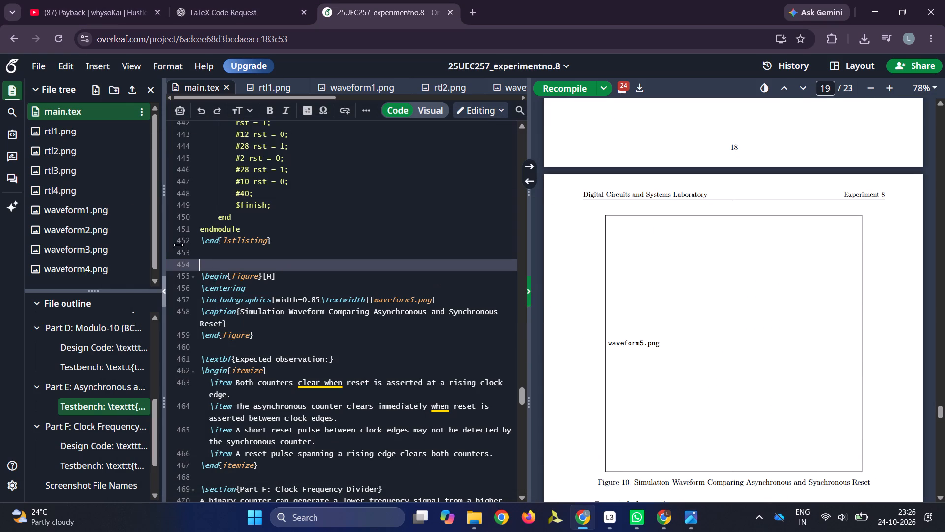
{"action": "left_click", "coordinate": [127, 88]}
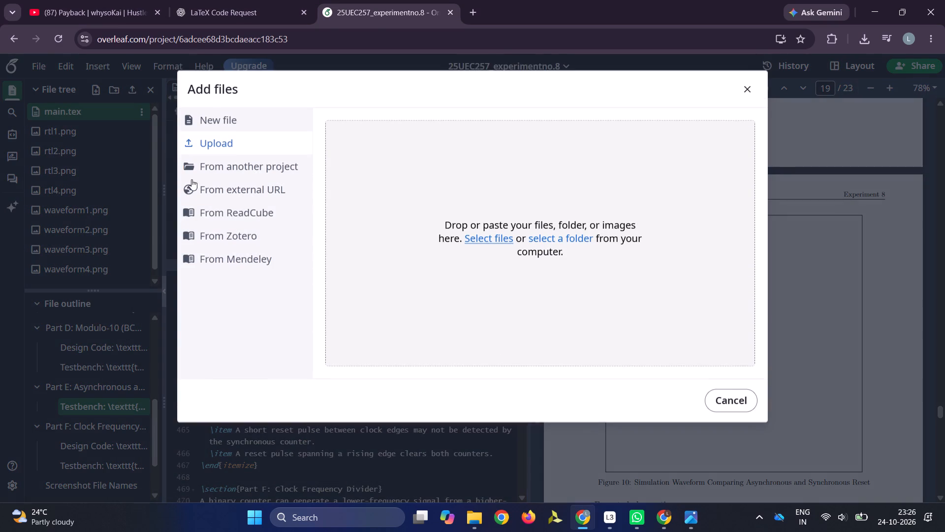
{"action": "left_click", "coordinate": [376, 265]}
{"action": "key", "text": "ctrl+v"}
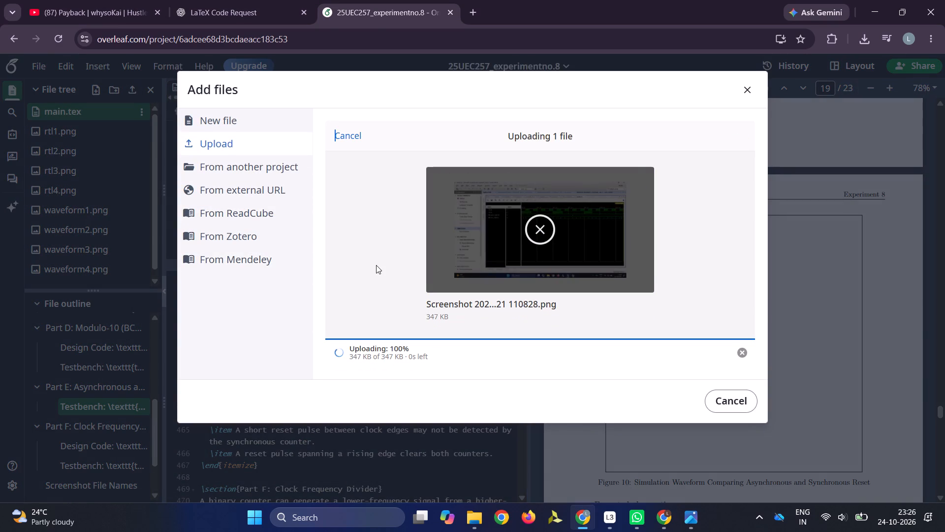
Rename the uploaded reset comparison waveform screenshot as waveform5.png.
{"action": "scroll", "coordinate": [110, 215], "scroll_direction": "down", "scroll_amount": 3}
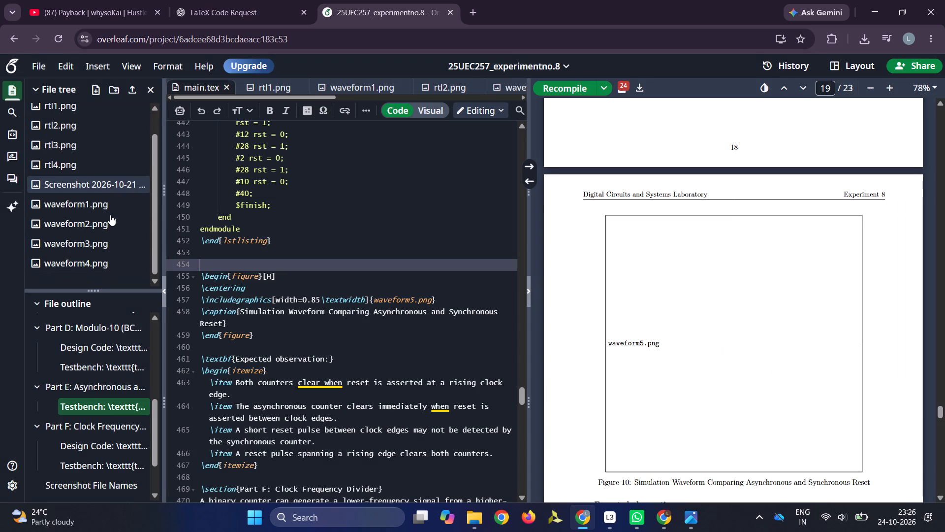
{"action": "right_click", "coordinate": [102, 180]}
{"action": "left_click", "coordinate": [120, 208]}
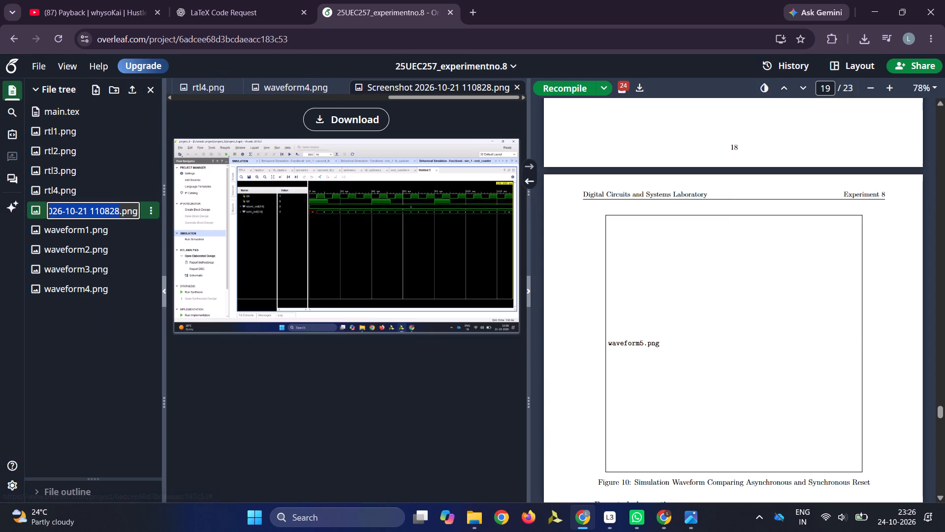
{"action": "type", "text": "wavef"}
{"action": "key", "text": "o"}
{"action": "type", "text": "rm5"}
{"action": "key", "text": "Return"}
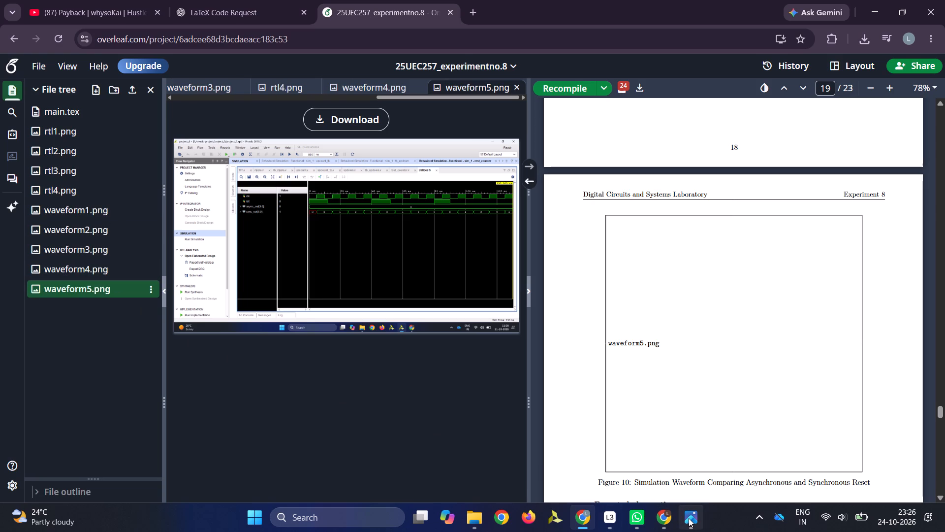
Check the Part F figures in the compiled report, then copy the freq_divid schematic, Screenshot 2026-10-21 113639.png, from Photos.
{"action": "scroll", "coordinate": [713, 372], "scroll_direction": "down", "scroll_amount": 20}
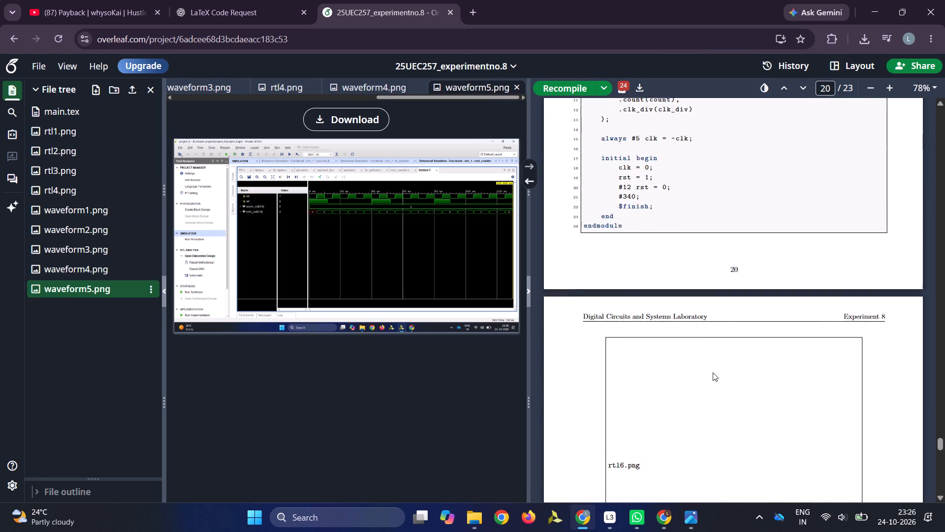
{"action": "scroll", "coordinate": [713, 372], "scroll_direction": "down", "scroll_amount": 6}
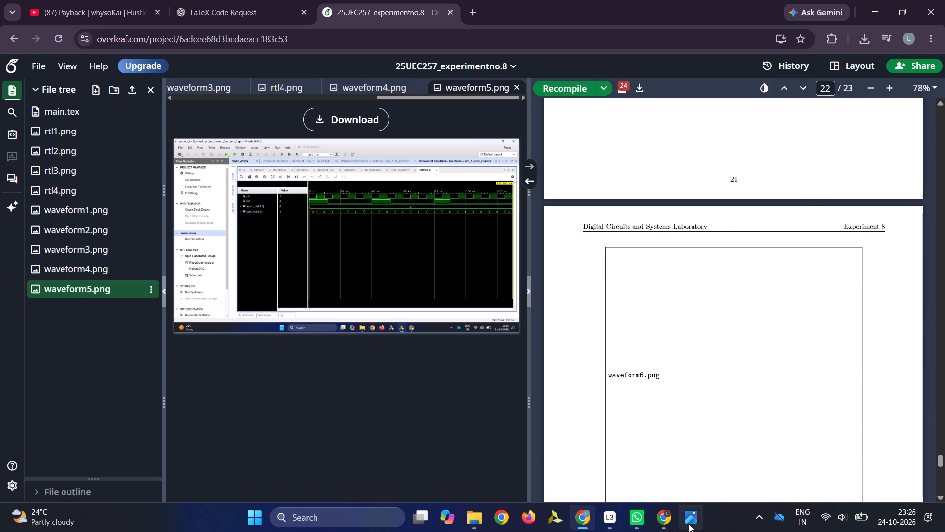
{"action": "left_click", "coordinate": [689, 524]}
{"action": "triple_click", "coordinate": [806, 302]}
{"action": "triple_click", "coordinate": [806, 302]}
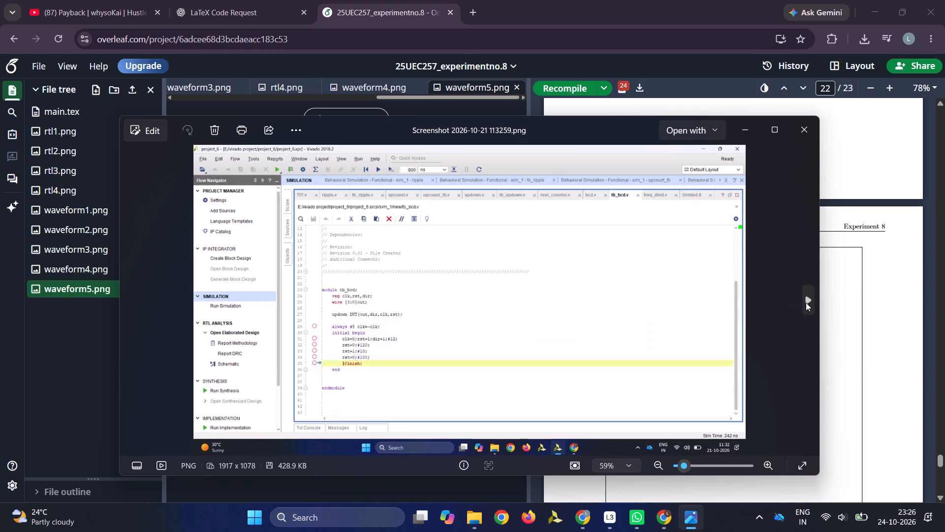
{"action": "triple_click", "coordinate": [806, 302]}
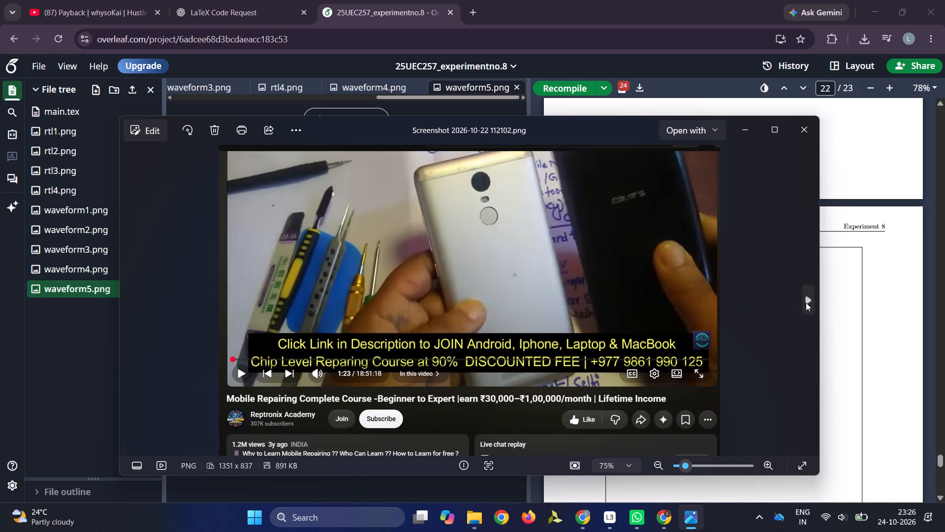
{"action": "left_click", "coordinate": [134, 299]}
{"action": "left_click", "coordinate": [134, 299]}
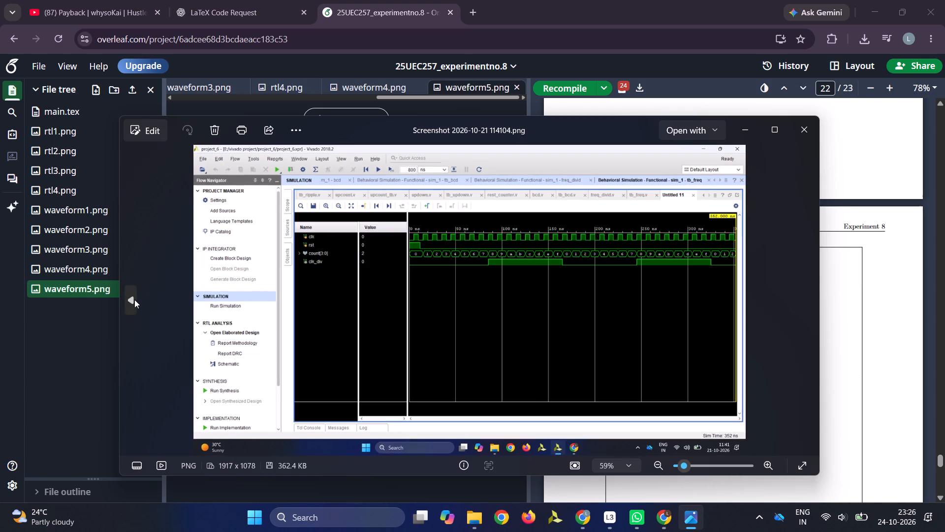
{"action": "left_click", "coordinate": [134, 299]}
{"action": "left_click", "coordinate": [134, 299]}
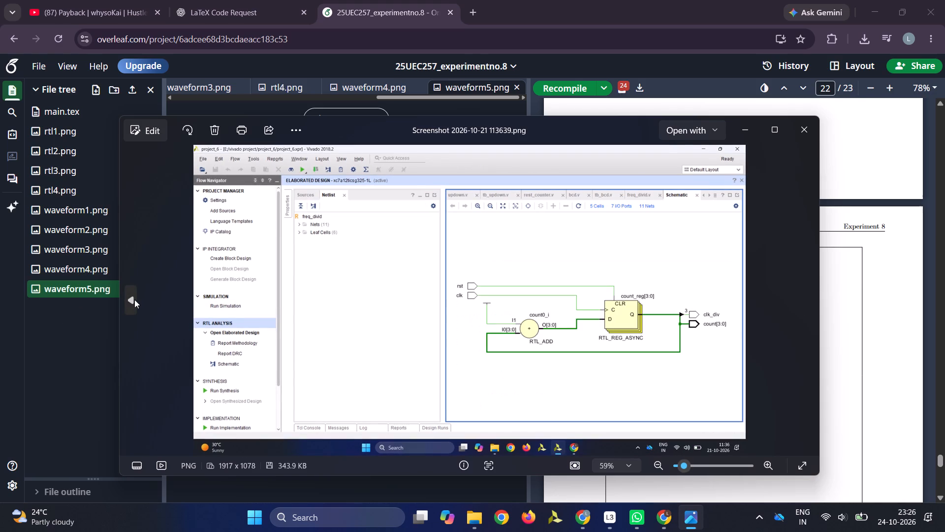
{"action": "left_click", "coordinate": [438, 304]}
{"action": "key", "text": "ctrl+c"}
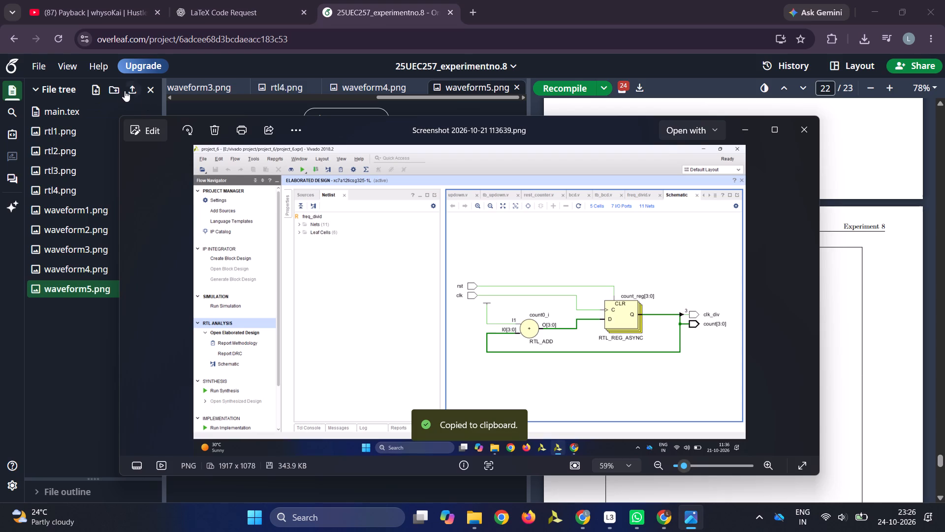
Switch back to Overleaf and upload the copied clock divider schematic screenshot to the project.
{"action": "left_click", "coordinate": [121, 91]}
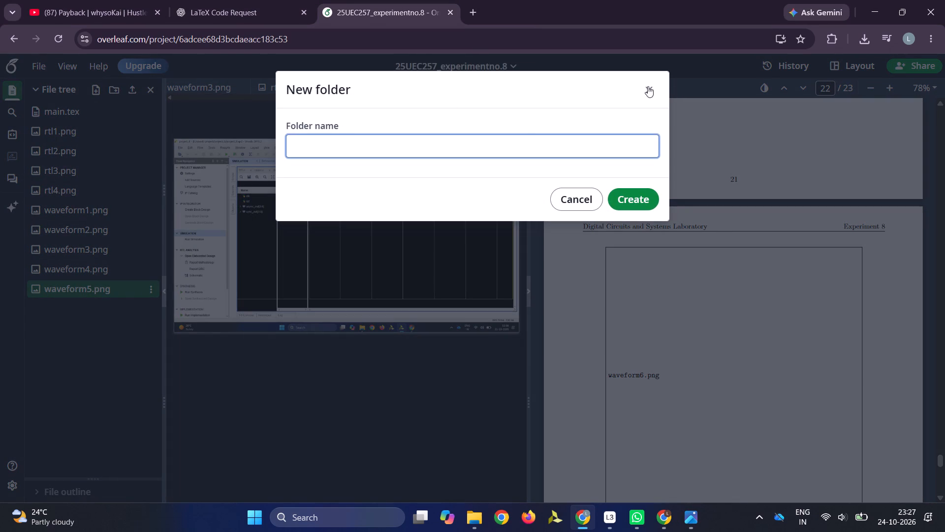
{"action": "left_click", "coordinate": [651, 88]}
{"action": "left_click", "coordinate": [137, 93]}
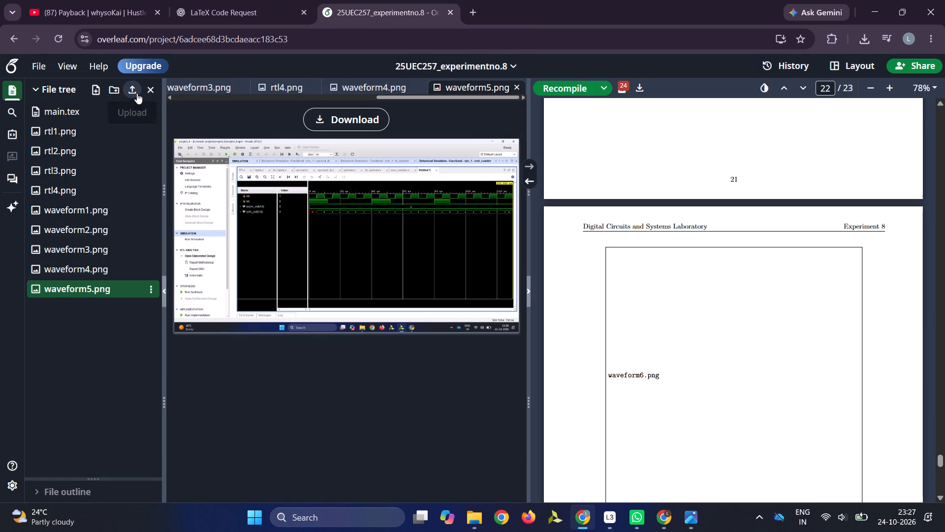
{"action": "left_click", "coordinate": [422, 299]}
{"action": "key", "text": "ctrl+v"}
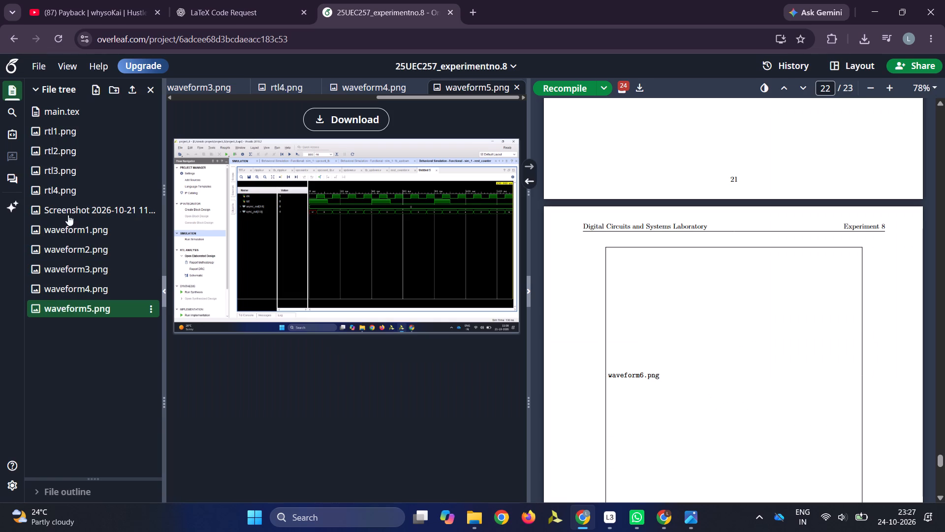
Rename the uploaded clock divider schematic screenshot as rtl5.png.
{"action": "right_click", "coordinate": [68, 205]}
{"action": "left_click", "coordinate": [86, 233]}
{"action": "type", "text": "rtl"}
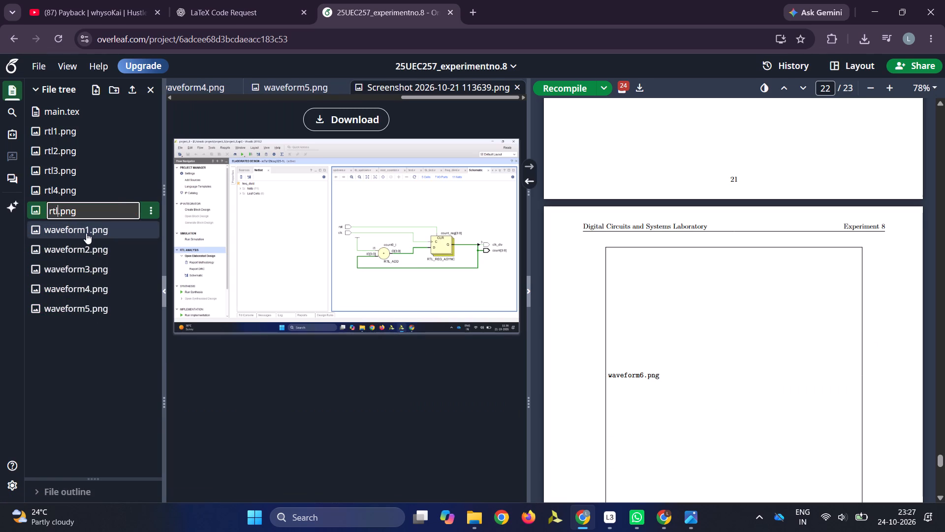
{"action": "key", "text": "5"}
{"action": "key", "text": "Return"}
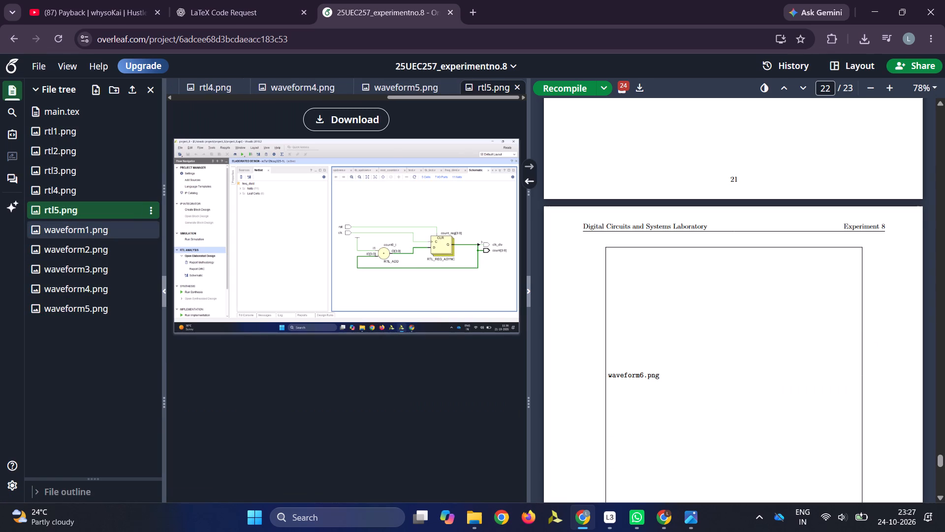
Rename the clock divider schematic file as rtl6.png.
{"action": "right_click", "coordinate": [68, 213]}
{"action": "left_click", "coordinate": [78, 227]}
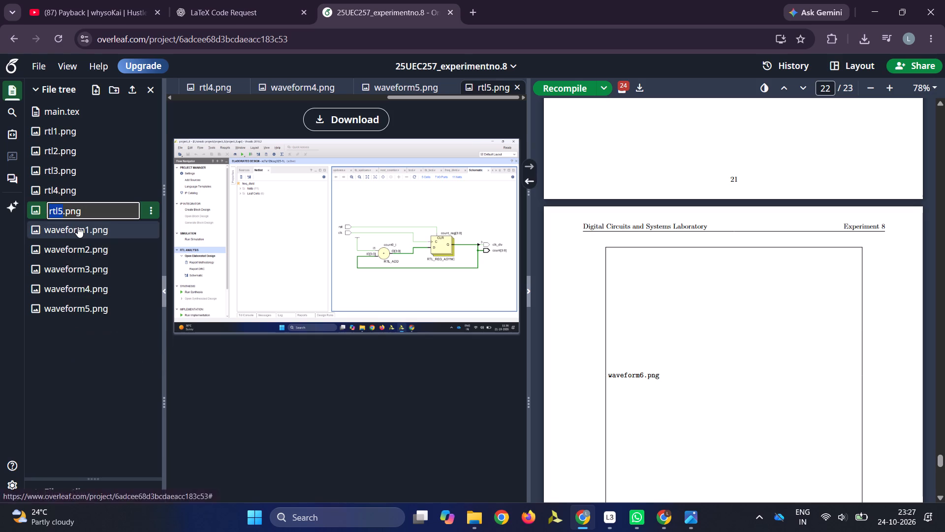
{"action": "key", "text": "Right"}
{"action": "key", "text": "Left"}
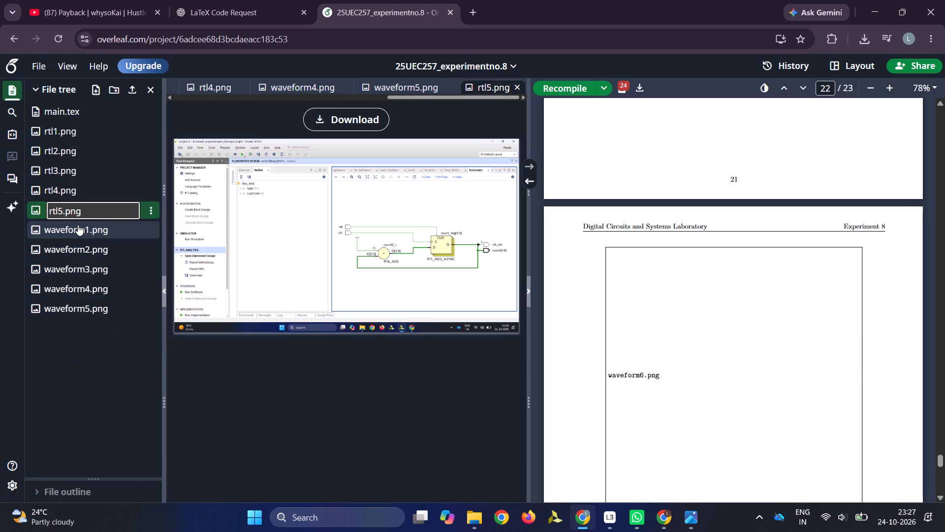
{"action": "key", "text": "Right"}
{"action": "key", "text": "BackSpace"}
{"action": "key", "text": "6"}
{"action": "key", "text": "Return"}
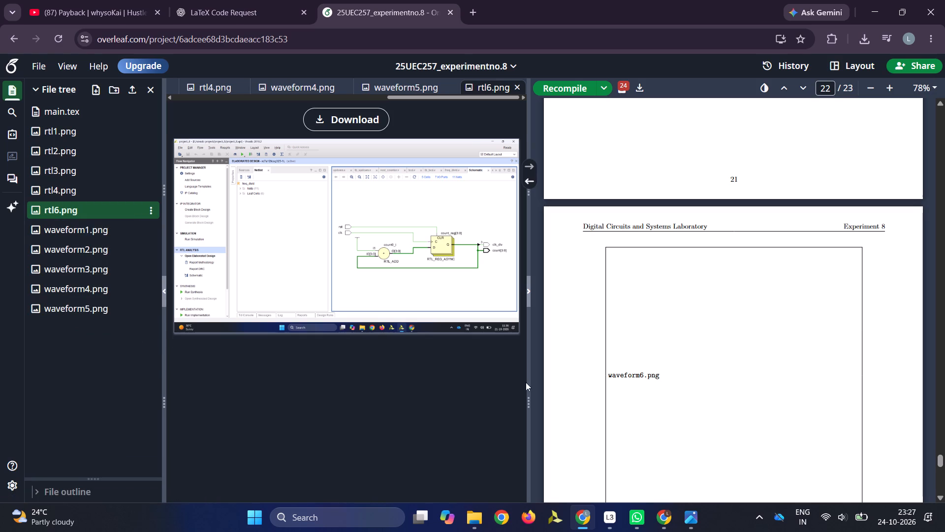
Switch to Photos and copy the clock divider simulation waveform, Screenshot 2026-10-21 114104.png.
{"action": "scroll", "coordinate": [646, 363], "scroll_direction": "down", "scroll_amount": 5}
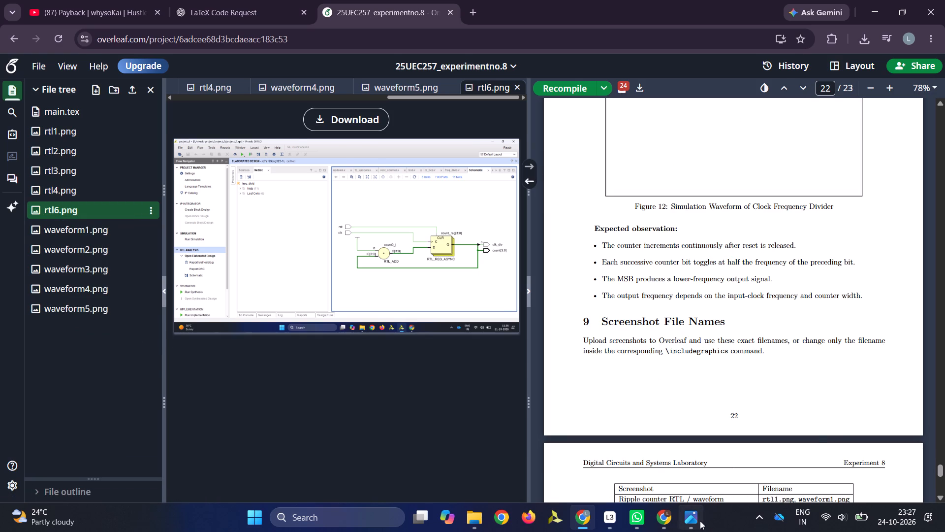
{"action": "left_click", "coordinate": [700, 521]}
{"action": "left_click", "coordinate": [802, 298]}
{"action": "left_click", "coordinate": [810, 297]}
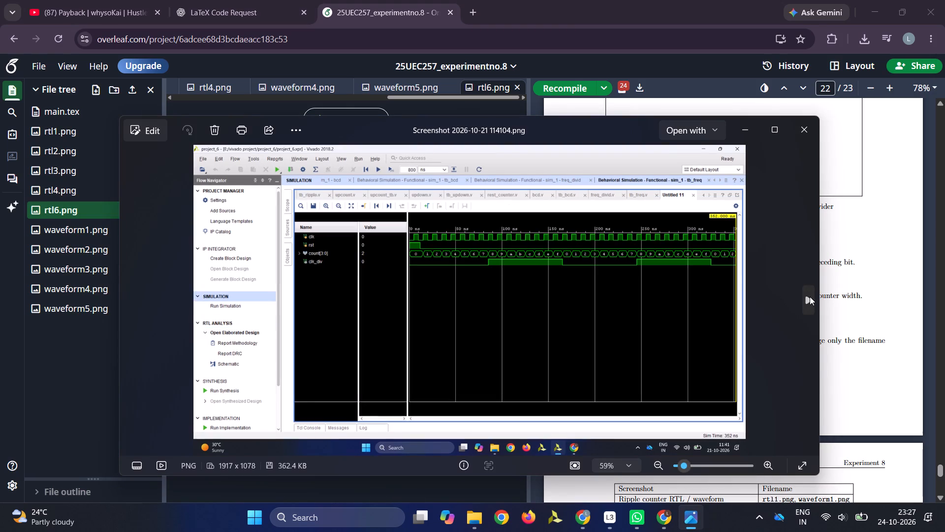
{"action": "left_click", "coordinate": [501, 262]}
{"action": "key", "text": "ctrl+c"}
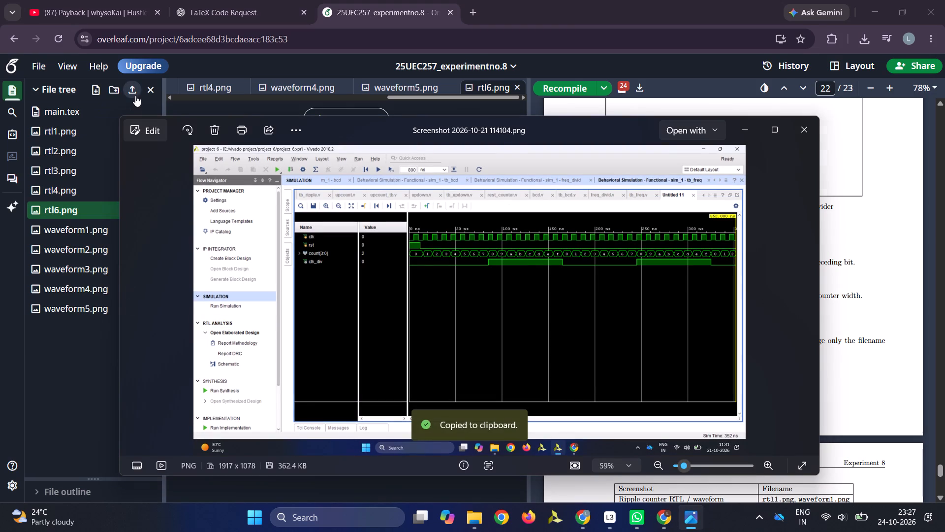
Switch back to Overleaf and upload the copied clock divider waveform screenshot to the project.
{"action": "left_click", "coordinate": [135, 96]}
{"action": "left_click", "coordinate": [354, 271]}
{"action": "key", "text": "ctrl+v"}
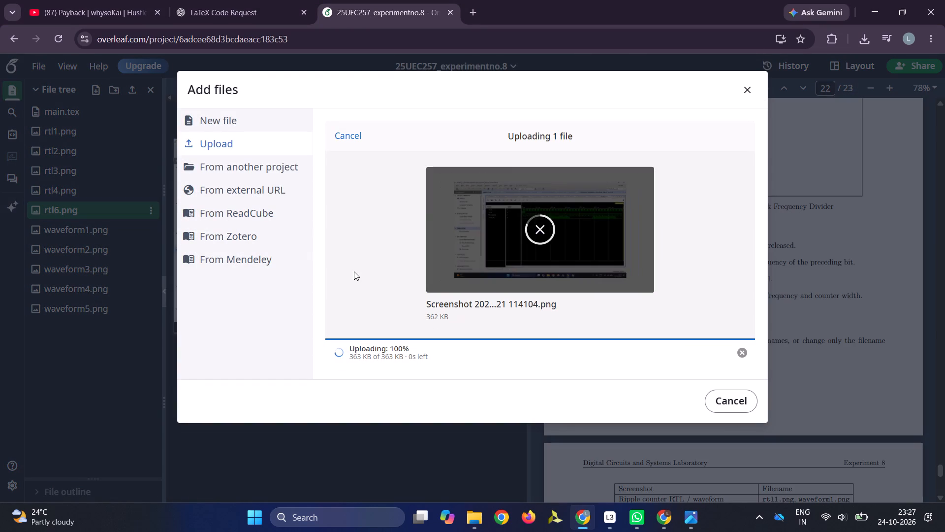
Rename the uploaded clock divider waveform screenshot as waveform6.png.
{"action": "right_click", "coordinate": [80, 227]}
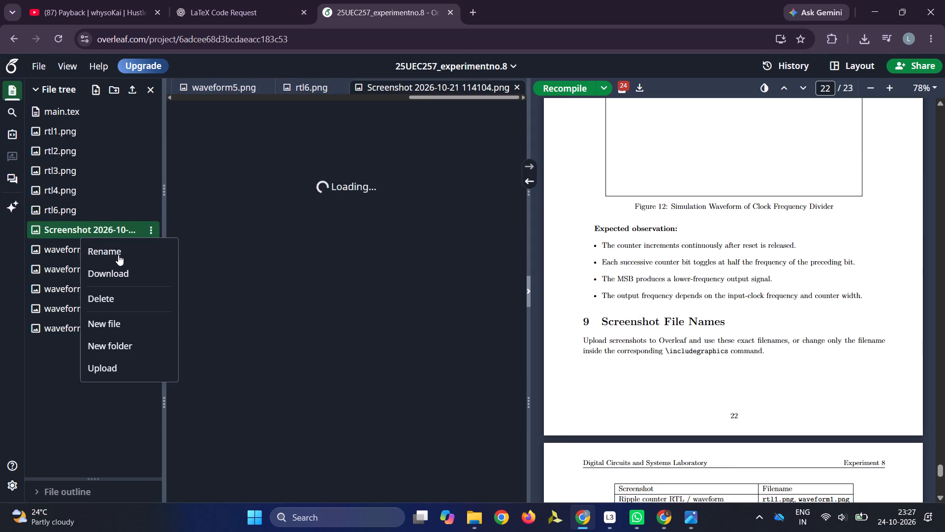
{"action": "left_click", "coordinate": [128, 254]}
{"action": "type", "text": "wavefo"}
{"action": "type", "text": "rm6"}
{"action": "key", "text": "Return"}
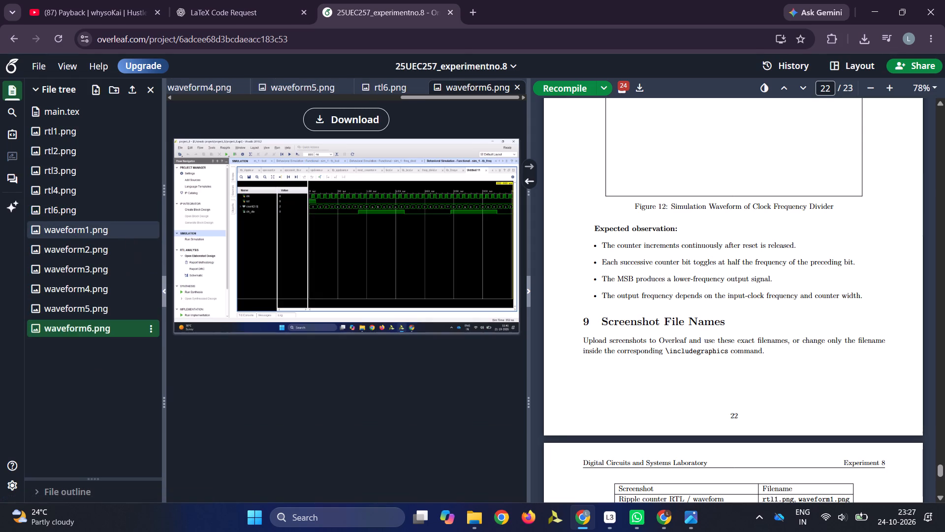
Reload the project page so the report compiles with the newly uploaded images.
{"action": "left_click", "coordinate": [52, 33]}
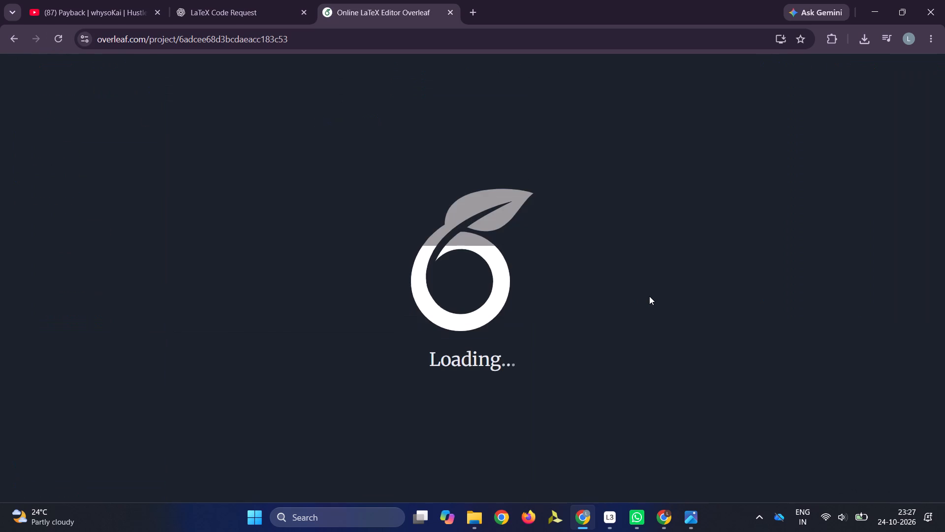
Delete the Result section, heading and paragraph, just before the Conclusion in main.tex.
{"action": "scroll", "coordinate": [640, 299], "scroll_direction": "down", "scroll_amount": 7}
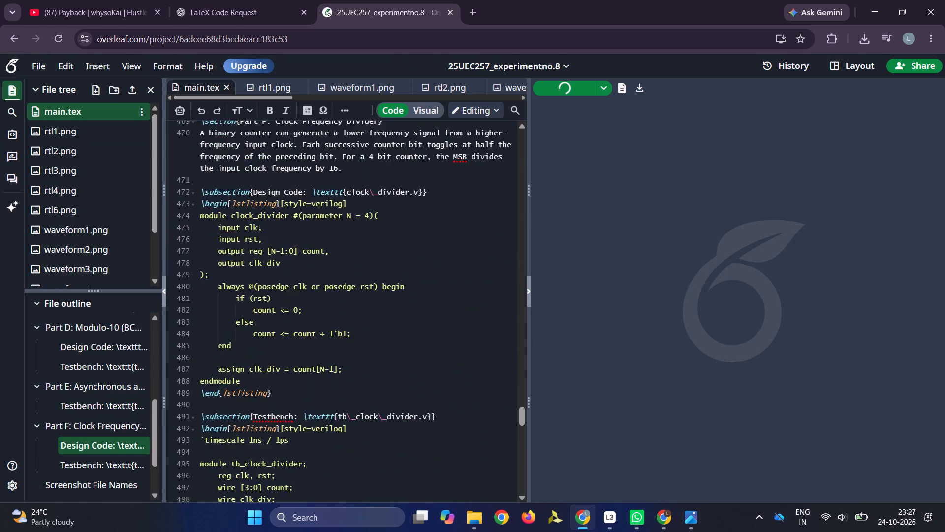
{"action": "scroll", "coordinate": [380, 298], "scroll_direction": "down", "scroll_amount": 20}
{"action": "scroll", "coordinate": [380, 298], "scroll_direction": "down", "scroll_amount": 5}
{"action": "scroll", "coordinate": [374, 310], "scroll_direction": "up", "scroll_amount": 4}
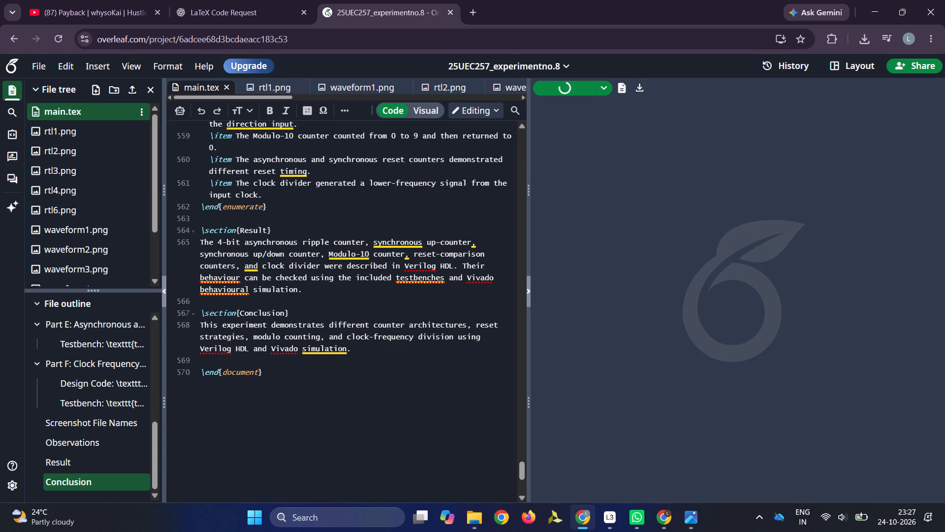
{"action": "left_click_drag", "start_coordinate": [319, 293], "coordinate": [197, 227]}
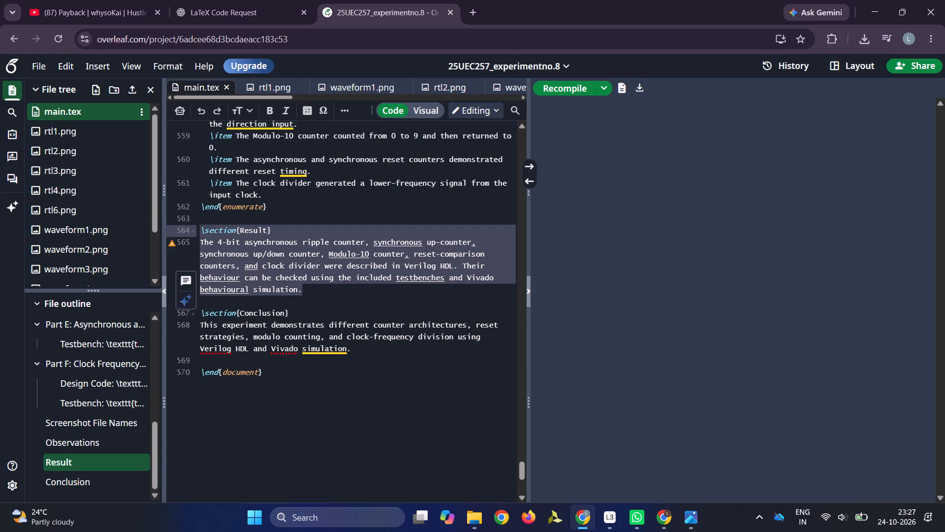
{"action": "key", "text": "BackSpace"}
{"action": "scroll", "coordinate": [664, 284], "scroll_direction": "down", "scroll_amount": 5}
{"action": "scroll", "coordinate": [664, 284], "scroll_direction": "up", "scroll_amount": 4}
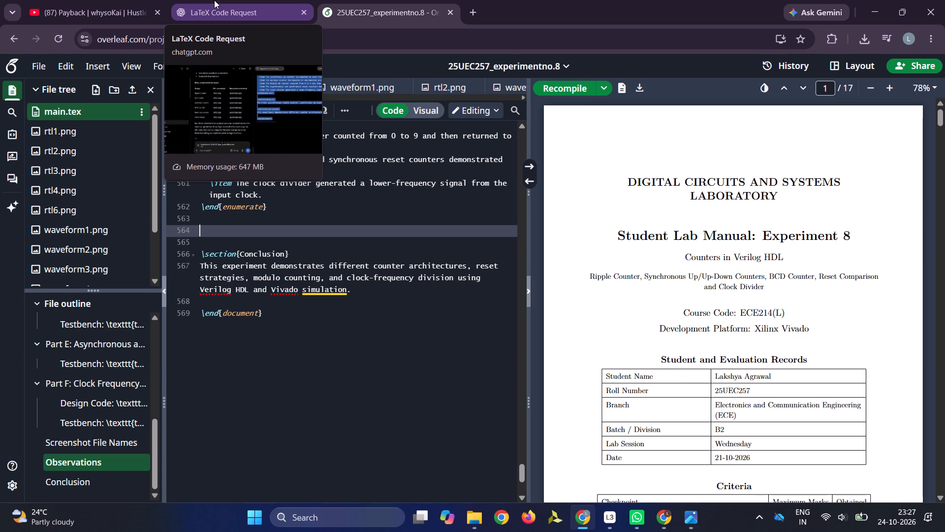
Switch to YouTube, resume the paused Payback music video and browse its comments.
{"action": "left_click", "coordinate": [44, 0]}
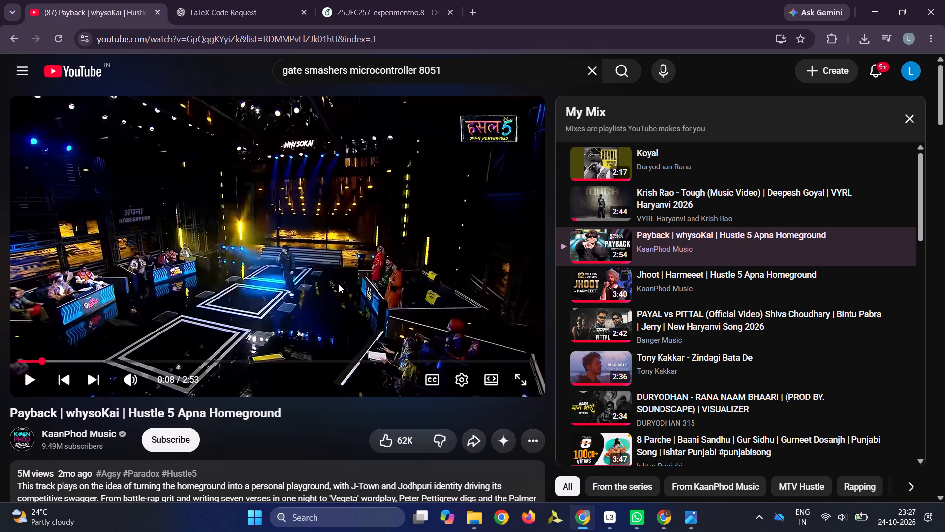
{"action": "left_click", "coordinate": [339, 284]}
{"action": "scroll", "coordinate": [330, 270], "scroll_direction": "down", "scroll_amount": 3}
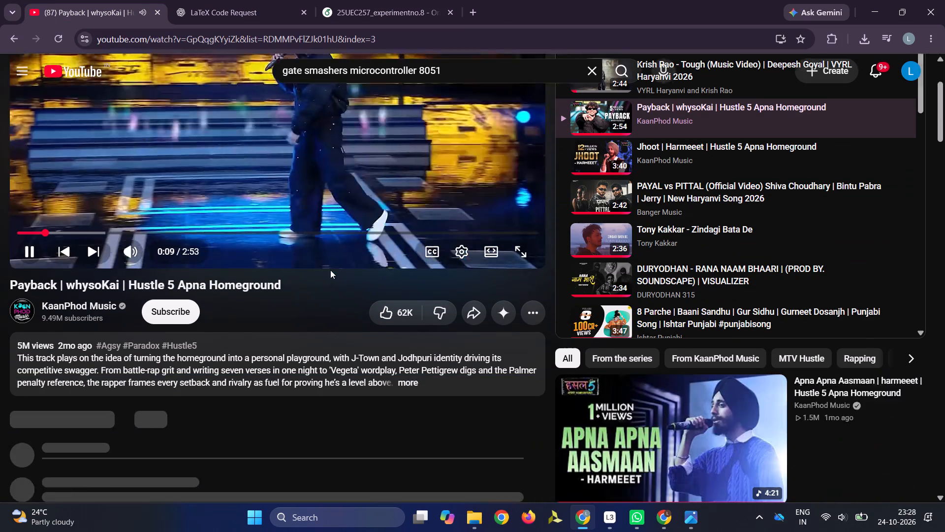
{"action": "scroll", "coordinate": [330, 270], "scroll_direction": "down", "scroll_amount": 3}
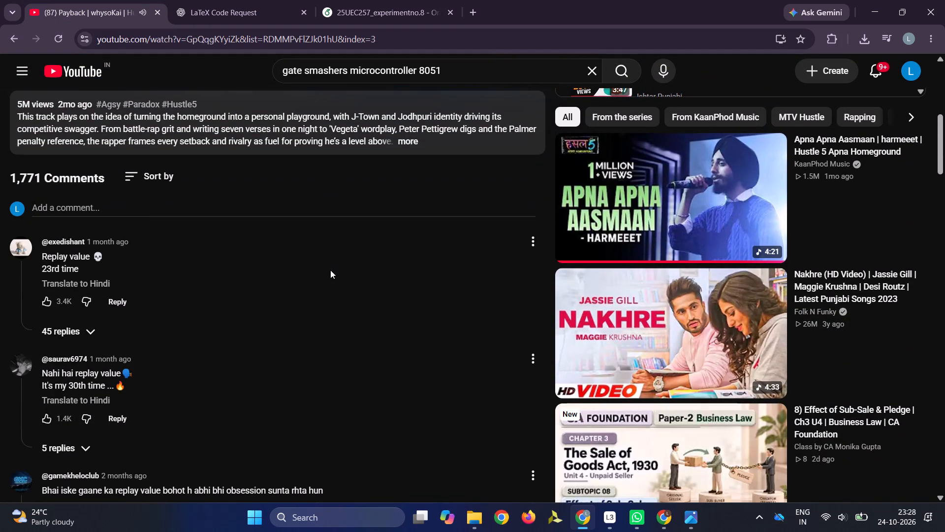
{"action": "scroll", "coordinate": [330, 270], "scroll_direction": "down", "scroll_amount": 2}
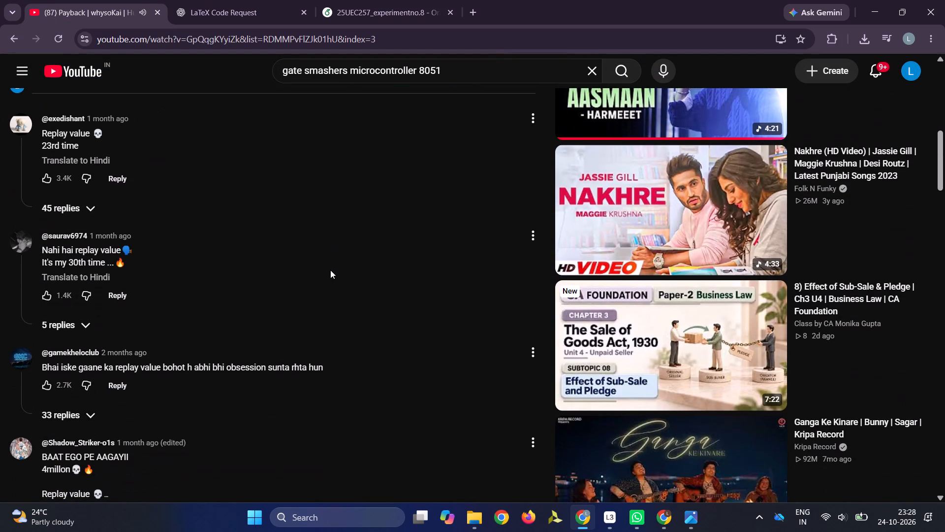
{"action": "scroll", "coordinate": [330, 270], "scroll_direction": "down", "scroll_amount": 4}
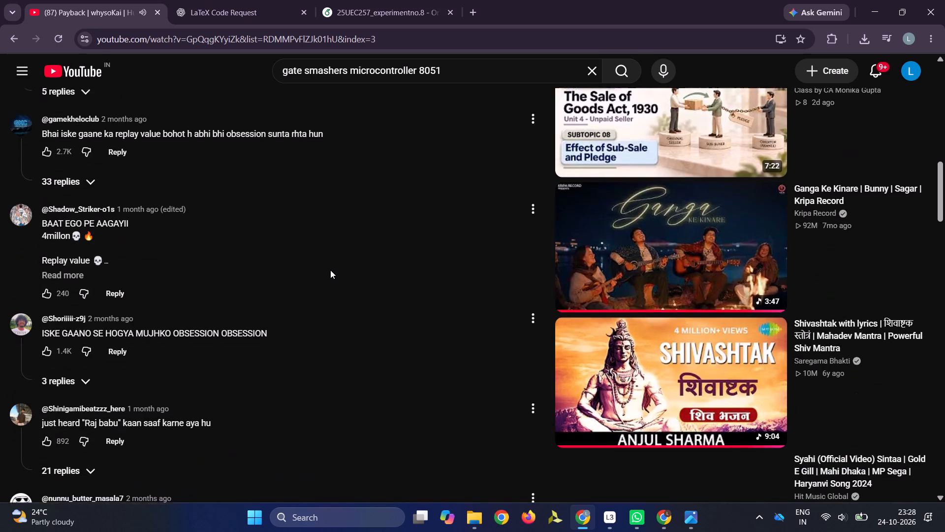
{"action": "scroll", "coordinate": [330, 270], "scroll_direction": "down", "scroll_amount": 4}
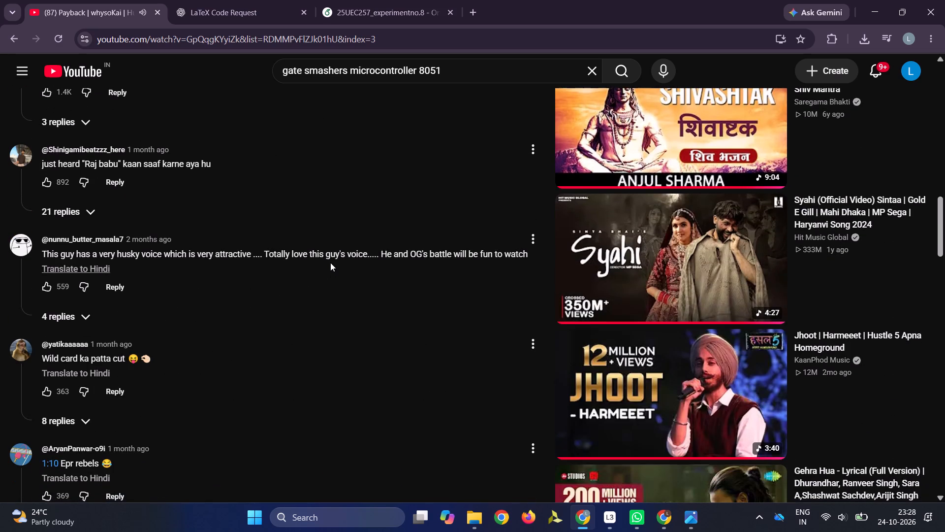
Switch back to Overleaf and review the compiled report from the title page through the Part F clock divider figures.
{"action": "left_click", "coordinate": [384, 19]}
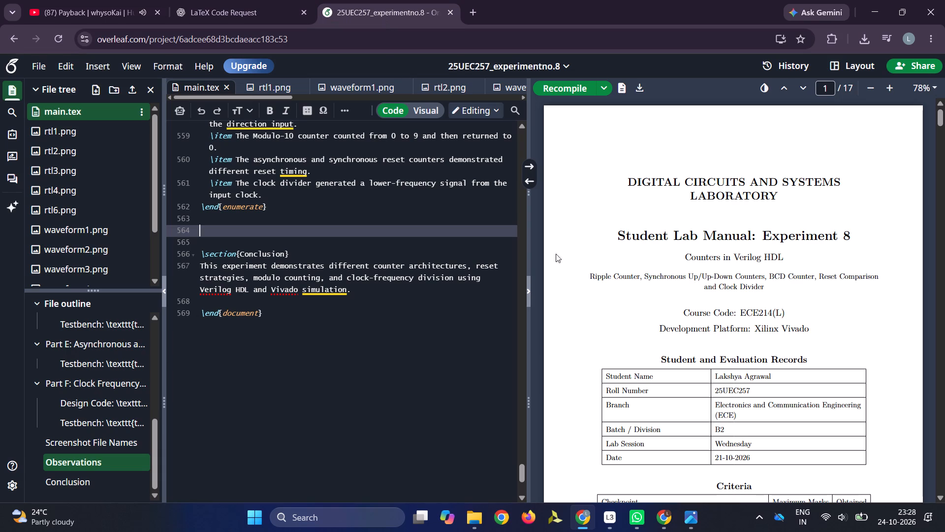
{"action": "scroll", "coordinate": [680, 275], "scroll_direction": "down", "scroll_amount": 8}
{"action": "scroll", "coordinate": [680, 275], "scroll_direction": "up", "scroll_amount": 3}
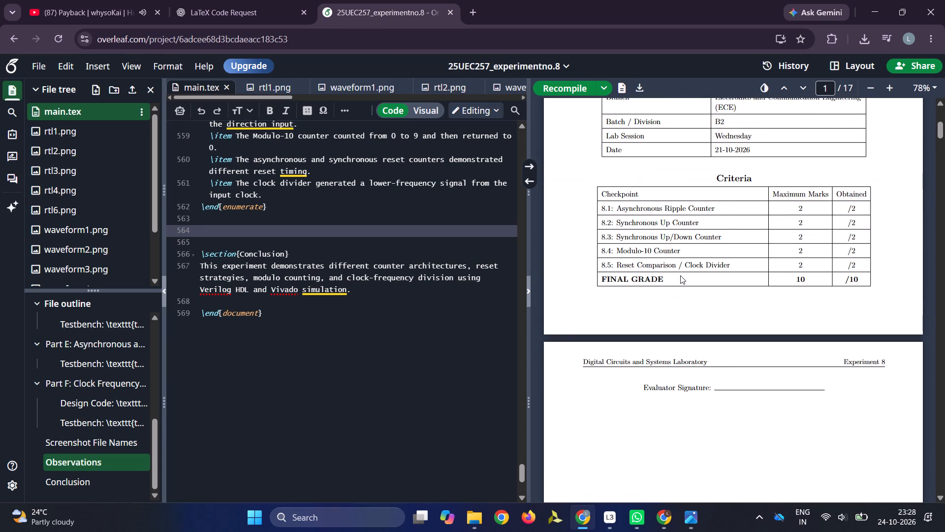
{"action": "scroll", "coordinate": [680, 275], "scroll_direction": "down", "scroll_amount": 10}
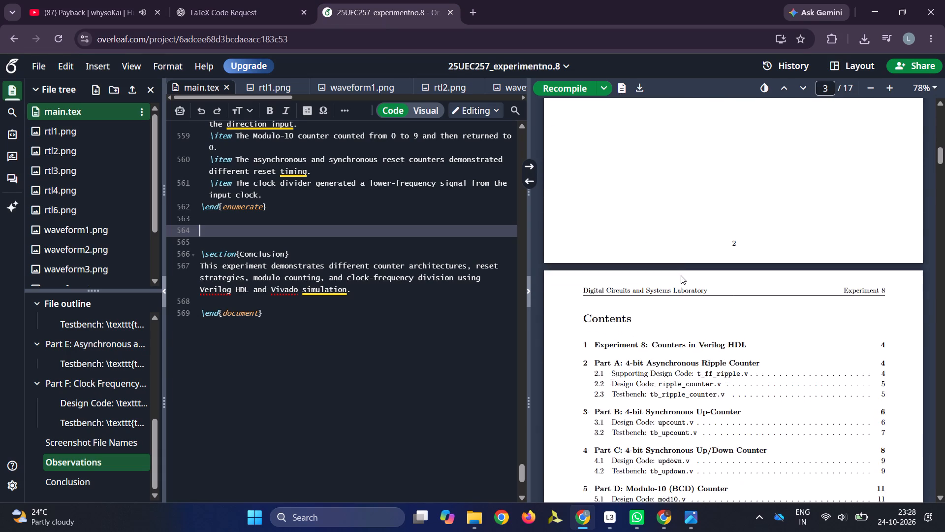
{"action": "scroll", "coordinate": [681, 275], "scroll_direction": "up", "scroll_amount": 8}
{"action": "scroll", "coordinate": [681, 275], "scroll_direction": "down", "scroll_amount": 3}
{"action": "scroll", "coordinate": [681, 275], "scroll_direction": "up", "scroll_amount": 2}
{"action": "scroll", "coordinate": [681, 275], "scroll_direction": "down", "scroll_amount": 6}
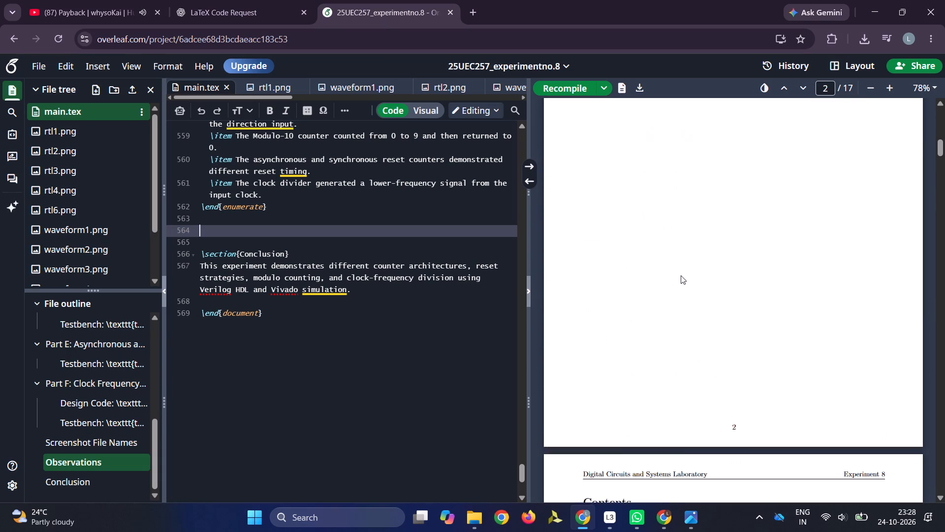
{"action": "scroll", "coordinate": [681, 275], "scroll_direction": "down", "scroll_amount": 3}
{"action": "scroll", "coordinate": [681, 275], "scroll_direction": "down", "scroll_amount": 20}
{"action": "scroll", "coordinate": [681, 275], "scroll_direction": "down", "scroll_amount": 3}
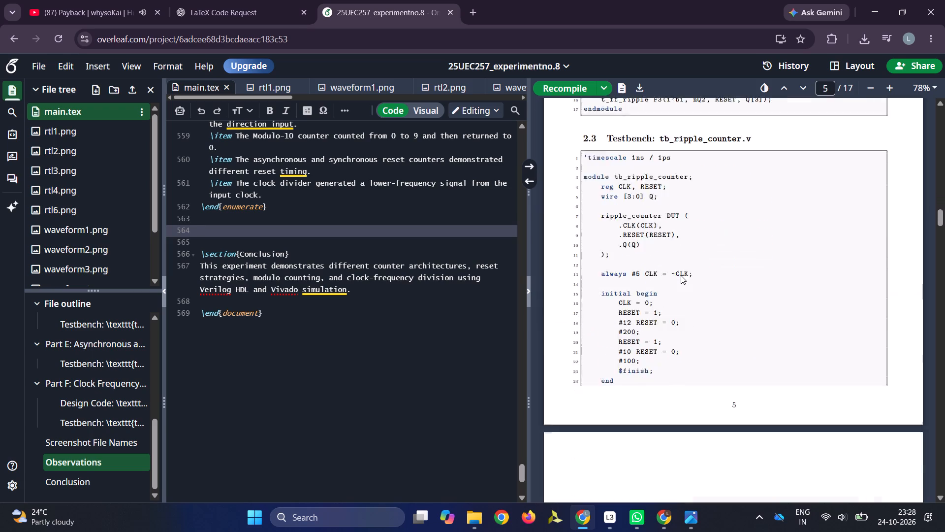
{"action": "scroll", "coordinate": [681, 275], "scroll_direction": "down", "scroll_amount": 8}
{"action": "scroll", "coordinate": [681, 275], "scroll_direction": "up", "scroll_amount": 3}
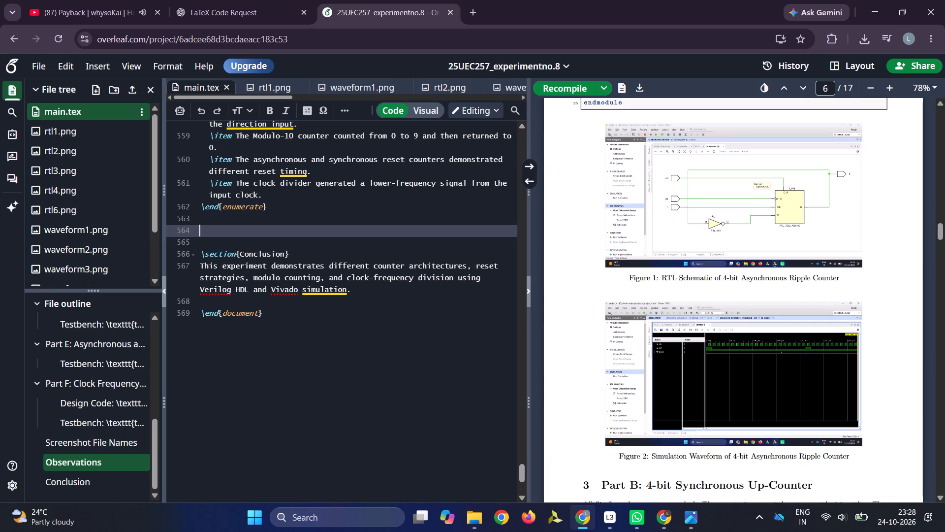
{"action": "scroll", "coordinate": [681, 275], "scroll_direction": "up", "scroll_amount": 4}
{"action": "scroll", "coordinate": [681, 275], "scroll_direction": "down", "scroll_amount": 18}
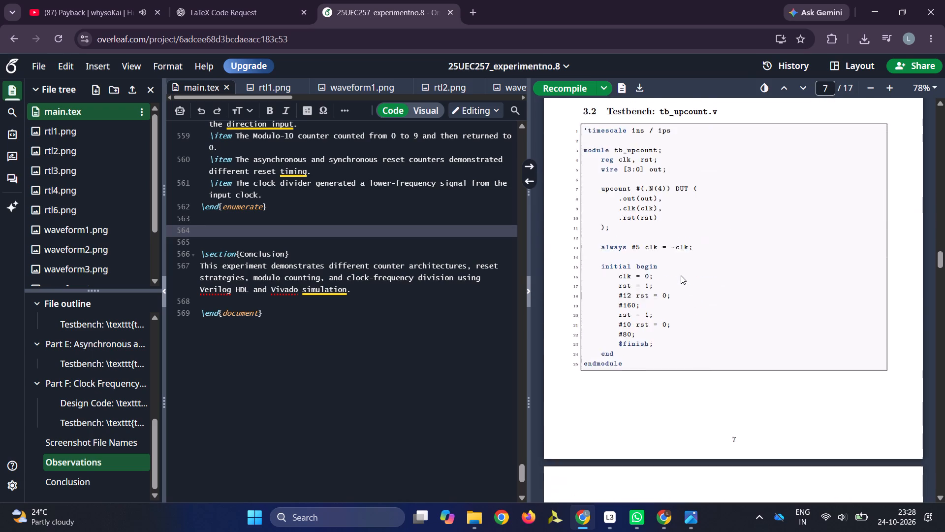
{"action": "scroll", "coordinate": [681, 275], "scroll_direction": "down", "scroll_amount": 7}
{"action": "scroll", "coordinate": [681, 275], "scroll_direction": "up", "scroll_amount": 4}
{"action": "scroll", "coordinate": [681, 275], "scroll_direction": "down", "scroll_amount": 10}
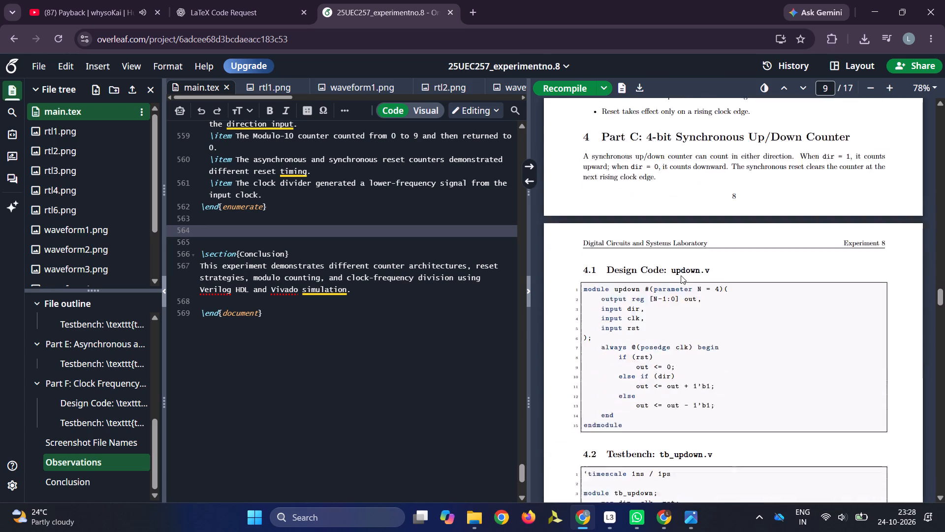
{"action": "scroll", "coordinate": [681, 275], "scroll_direction": "down", "scroll_amount": 10}
{"action": "scroll", "coordinate": [681, 275], "scroll_direction": "up", "scroll_amount": 1}
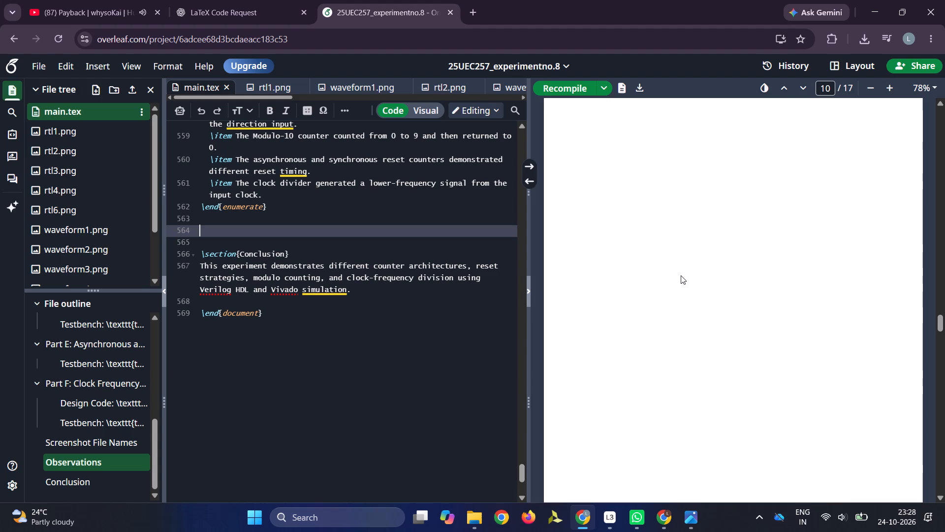
{"action": "scroll", "coordinate": [681, 275], "scroll_direction": "up", "scroll_amount": 2}
{"action": "scroll", "coordinate": [681, 275], "scroll_direction": "down", "scroll_amount": 11}
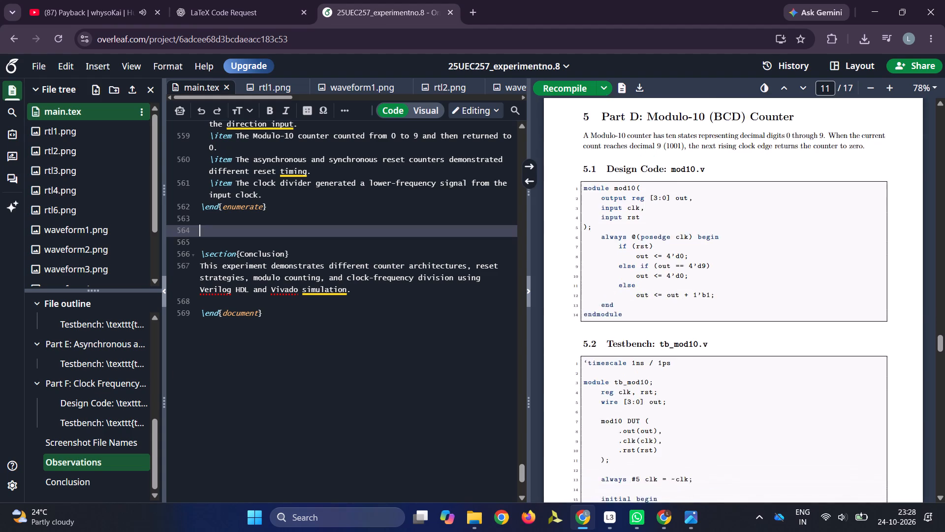
{"action": "scroll", "coordinate": [681, 275], "scroll_direction": "down", "scroll_amount": 9}
{"action": "scroll", "coordinate": [681, 275], "scroll_direction": "down", "scroll_amount": 19}
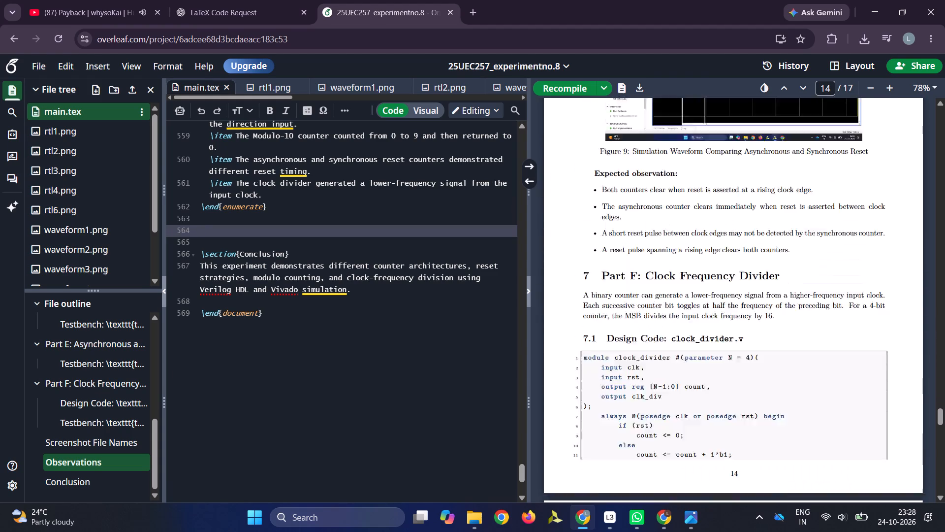
{"action": "scroll", "coordinate": [681, 275], "scroll_direction": "down", "scroll_amount": 20}
{"action": "scroll", "coordinate": [681, 275], "scroll_direction": "up", "scroll_amount": 4}
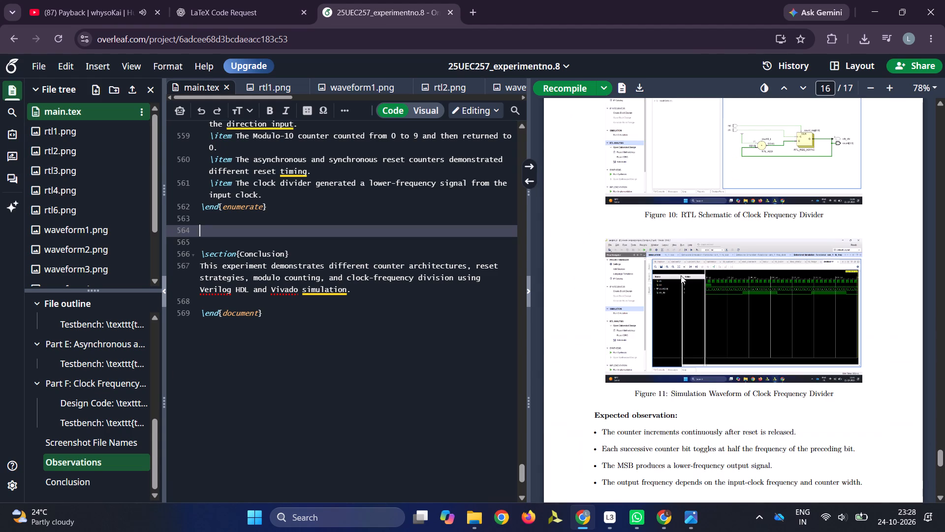
Check the report's last page and reload the project page so the PDF recompiles without the Result section.
{"action": "scroll", "coordinate": [681, 275], "scroll_direction": "down", "scroll_amount": 15}
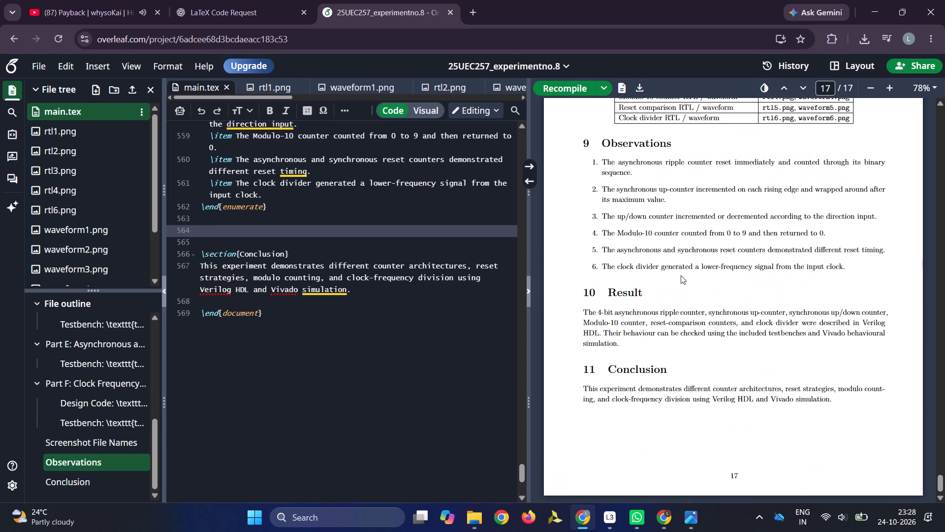
{"action": "left_click", "coordinate": [54, 41]}
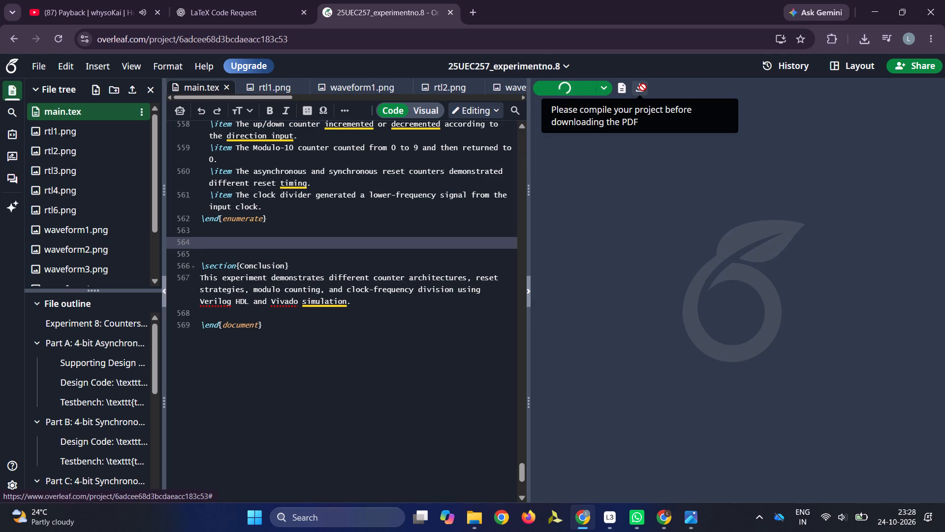
Switch to YouTube, browse the comments and recommended videos under Payback, and play the FILAM - DURYODHAN | JAIVEER mix.
{"action": "left_click", "coordinate": [94, 0]}
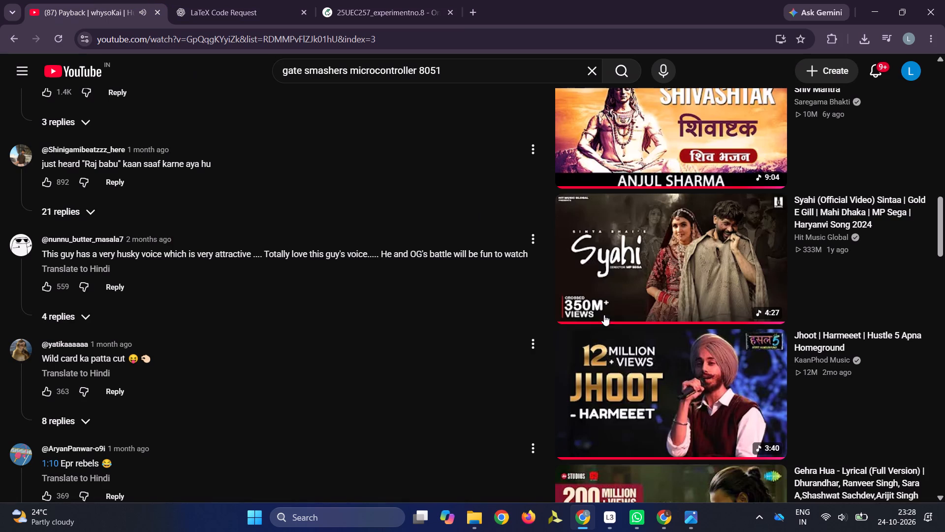
{"action": "scroll", "coordinate": [680, 319], "scroll_direction": "down", "scroll_amount": 5}
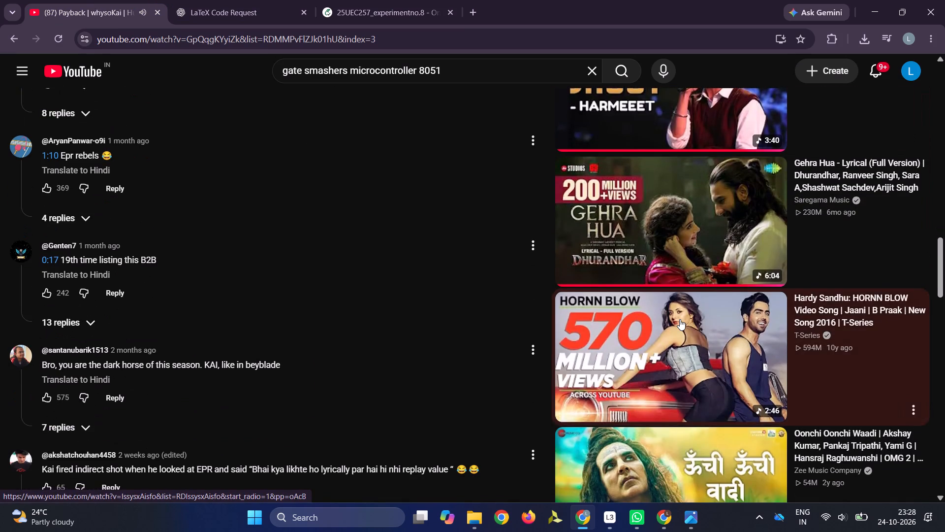
{"action": "scroll", "coordinate": [680, 319], "scroll_direction": "up", "scroll_amount": 2}
{"action": "scroll", "coordinate": [680, 319], "scroll_direction": "down", "scroll_amount": 8}
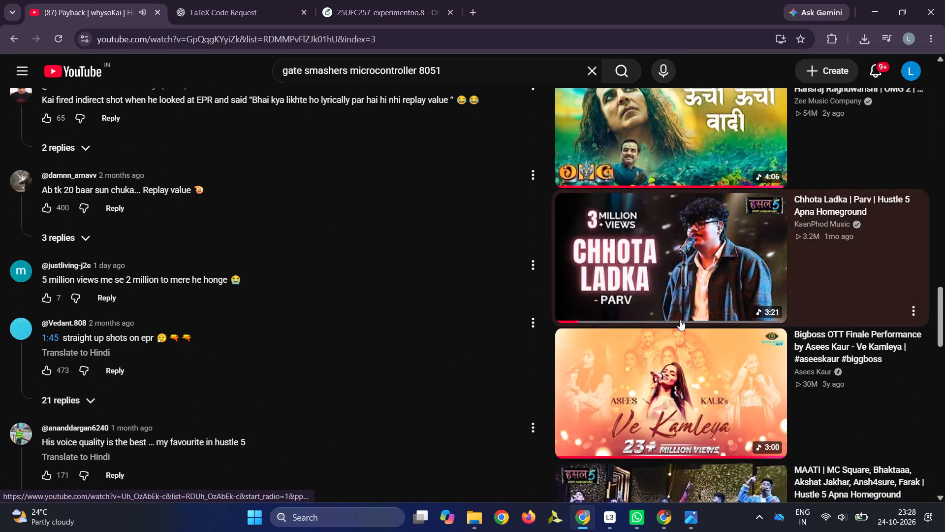
{"action": "scroll", "coordinate": [680, 322], "scroll_direction": "down", "scroll_amount": 5}
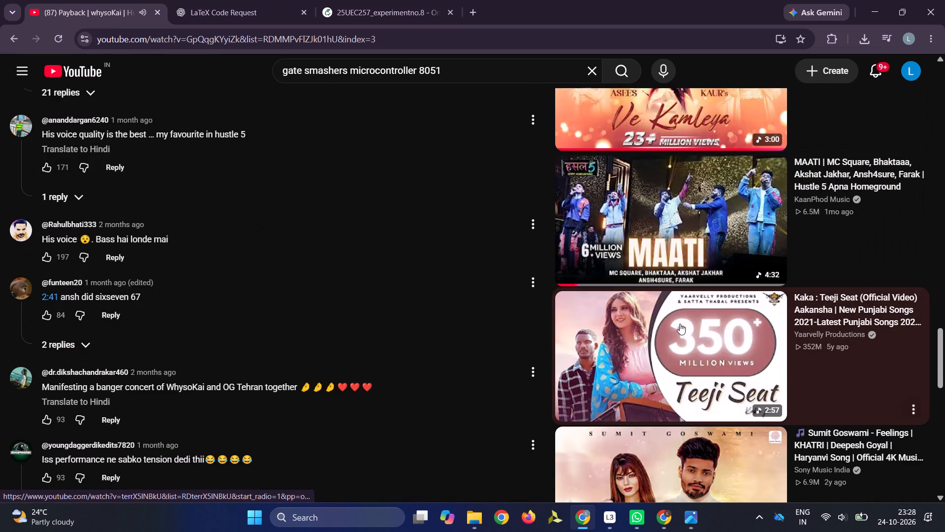
{"action": "scroll", "coordinate": [680, 324], "scroll_direction": "down", "scroll_amount": 3}
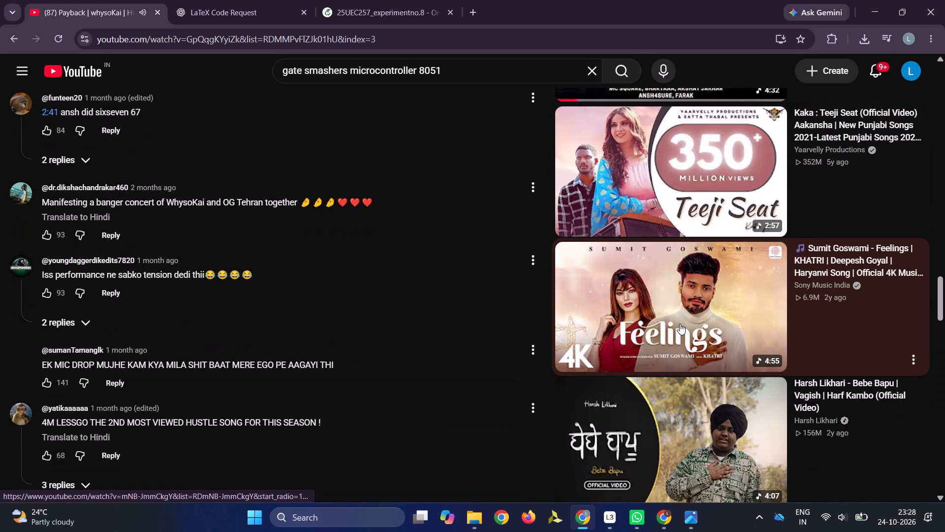
{"action": "scroll", "coordinate": [680, 324], "scroll_direction": "down", "scroll_amount": 10}
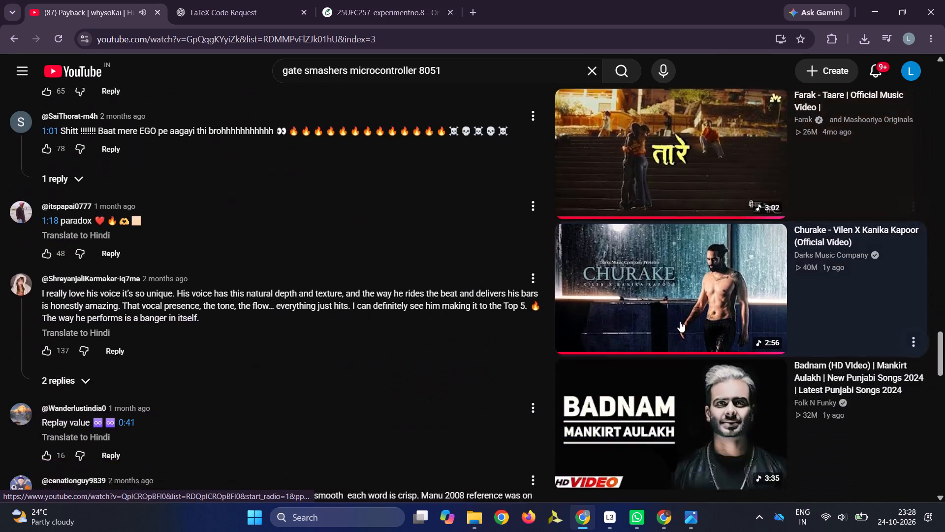
{"action": "scroll", "coordinate": [680, 321], "scroll_direction": "down", "scroll_amount": 4}
{"action": "scroll", "coordinate": [680, 321], "scroll_direction": "up", "scroll_amount": 2}
{"action": "scroll", "coordinate": [680, 321], "scroll_direction": "down", "scroll_amount": 2}
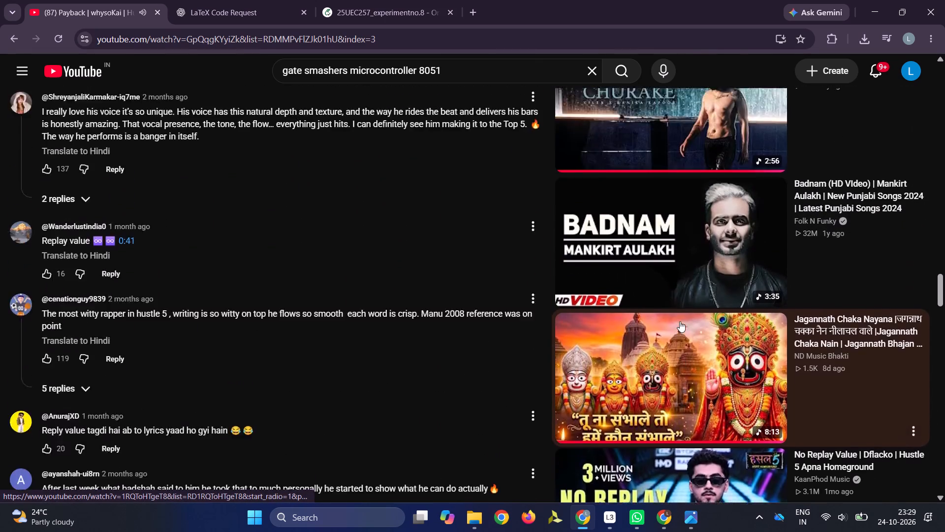
{"action": "scroll", "coordinate": [680, 321], "scroll_direction": "down", "scroll_amount": 3}
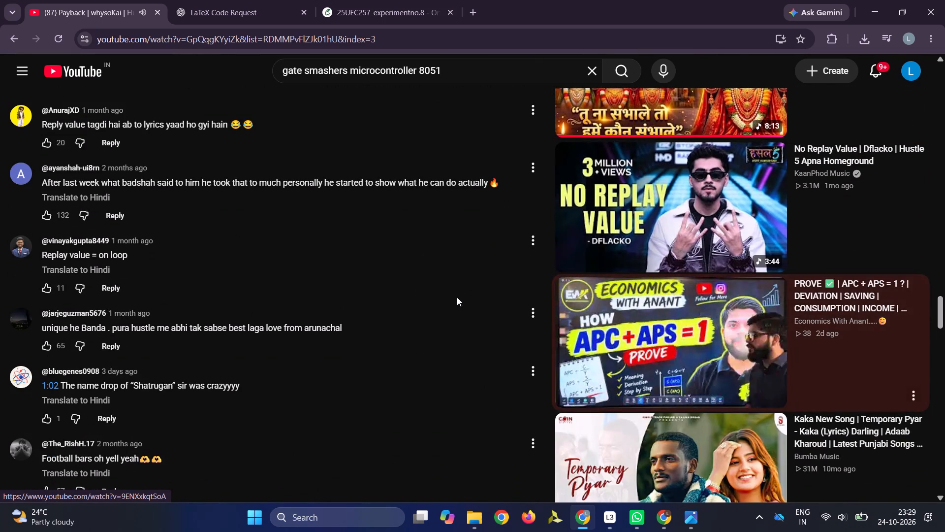
{"action": "scroll", "coordinate": [557, 294], "scroll_direction": "down", "scroll_amount": 4}
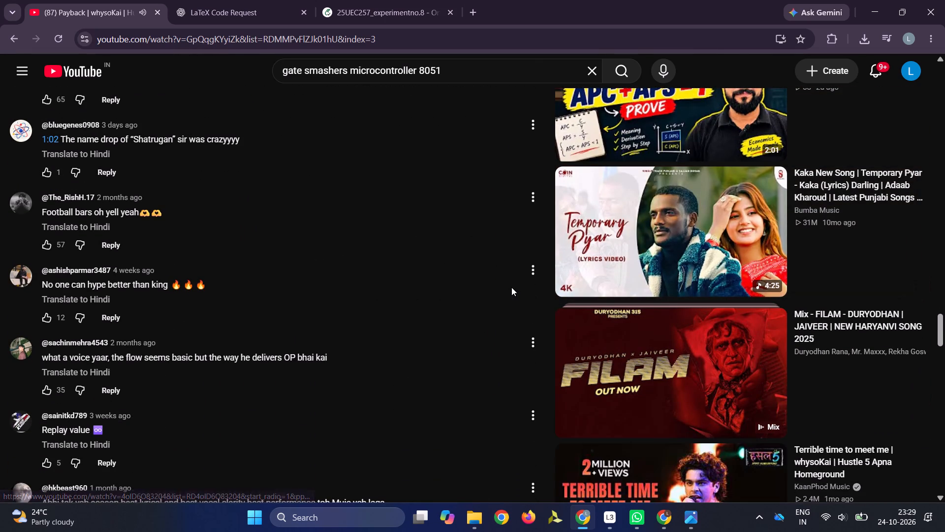
{"action": "scroll", "coordinate": [511, 287], "scroll_direction": "down", "scroll_amount": 4}
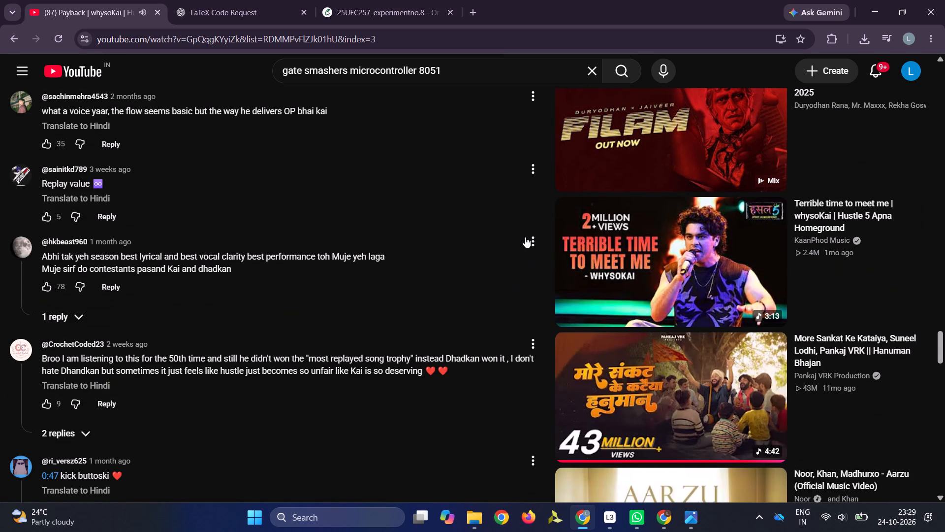